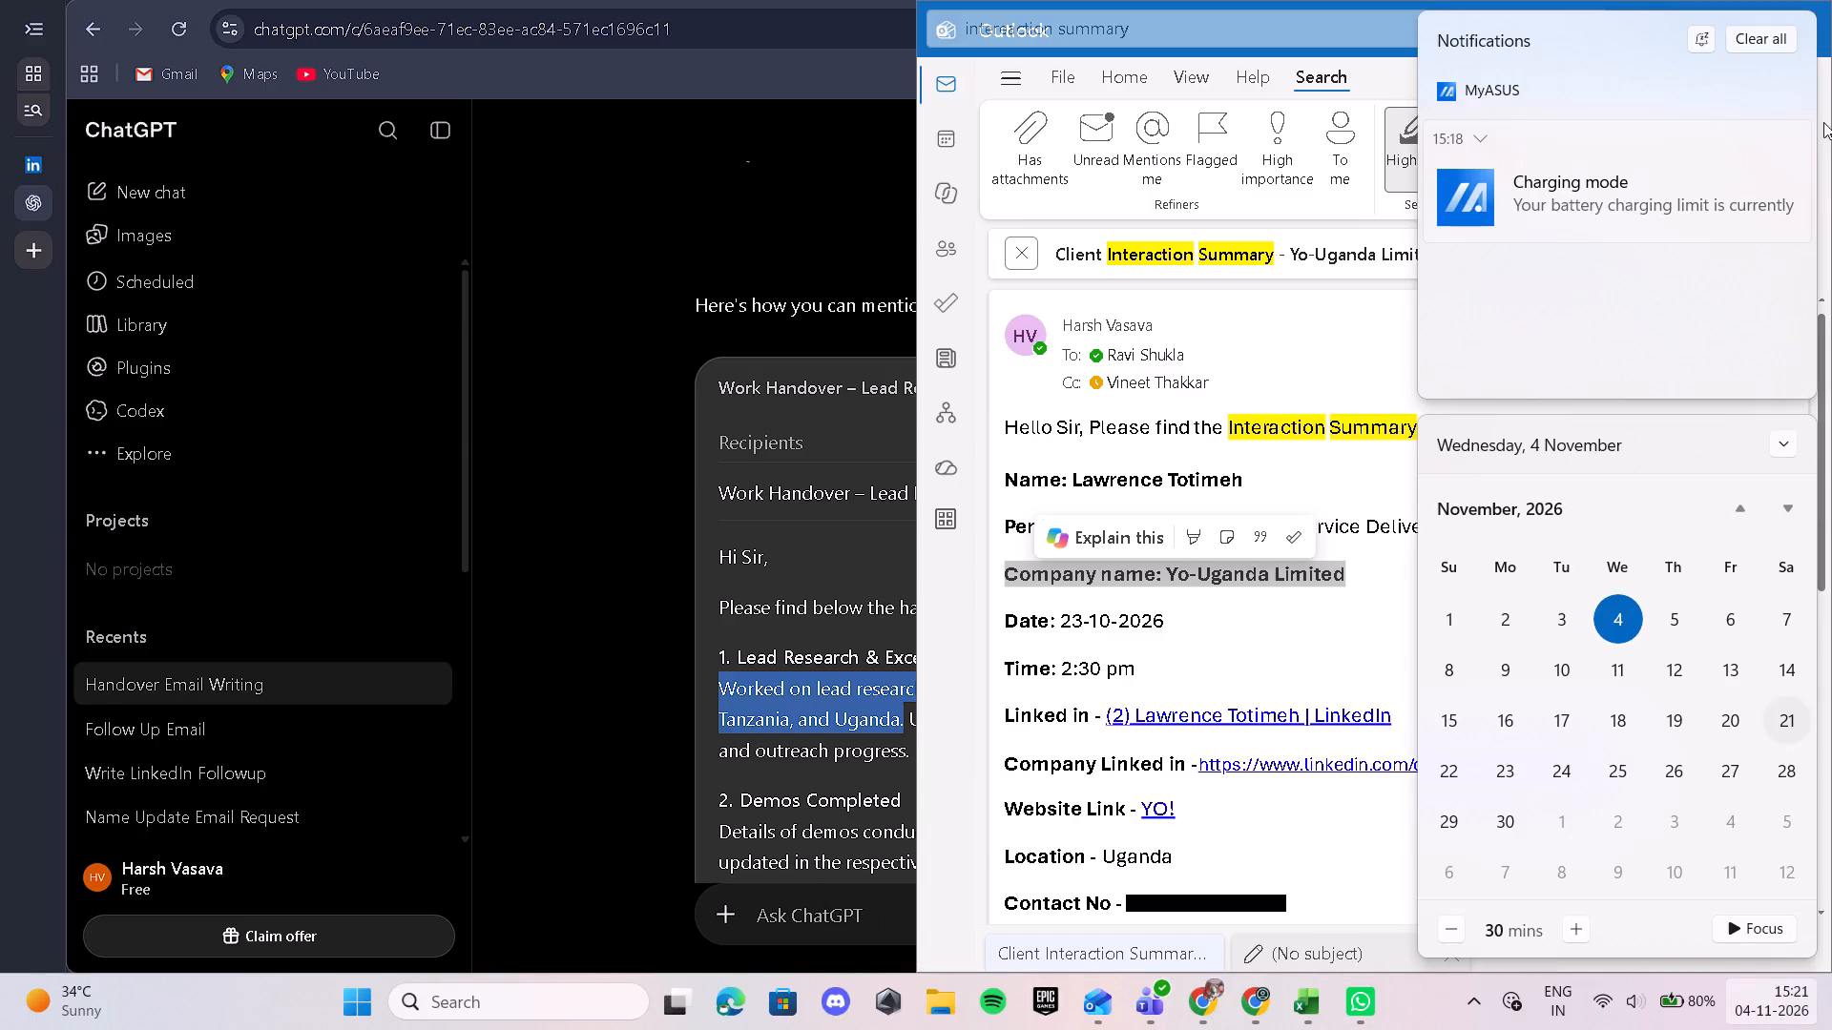
Clear all system notifications.
click(1760, 50)
Switch to the Outbound Efforts workbook in Excel.
click(1319, 998)
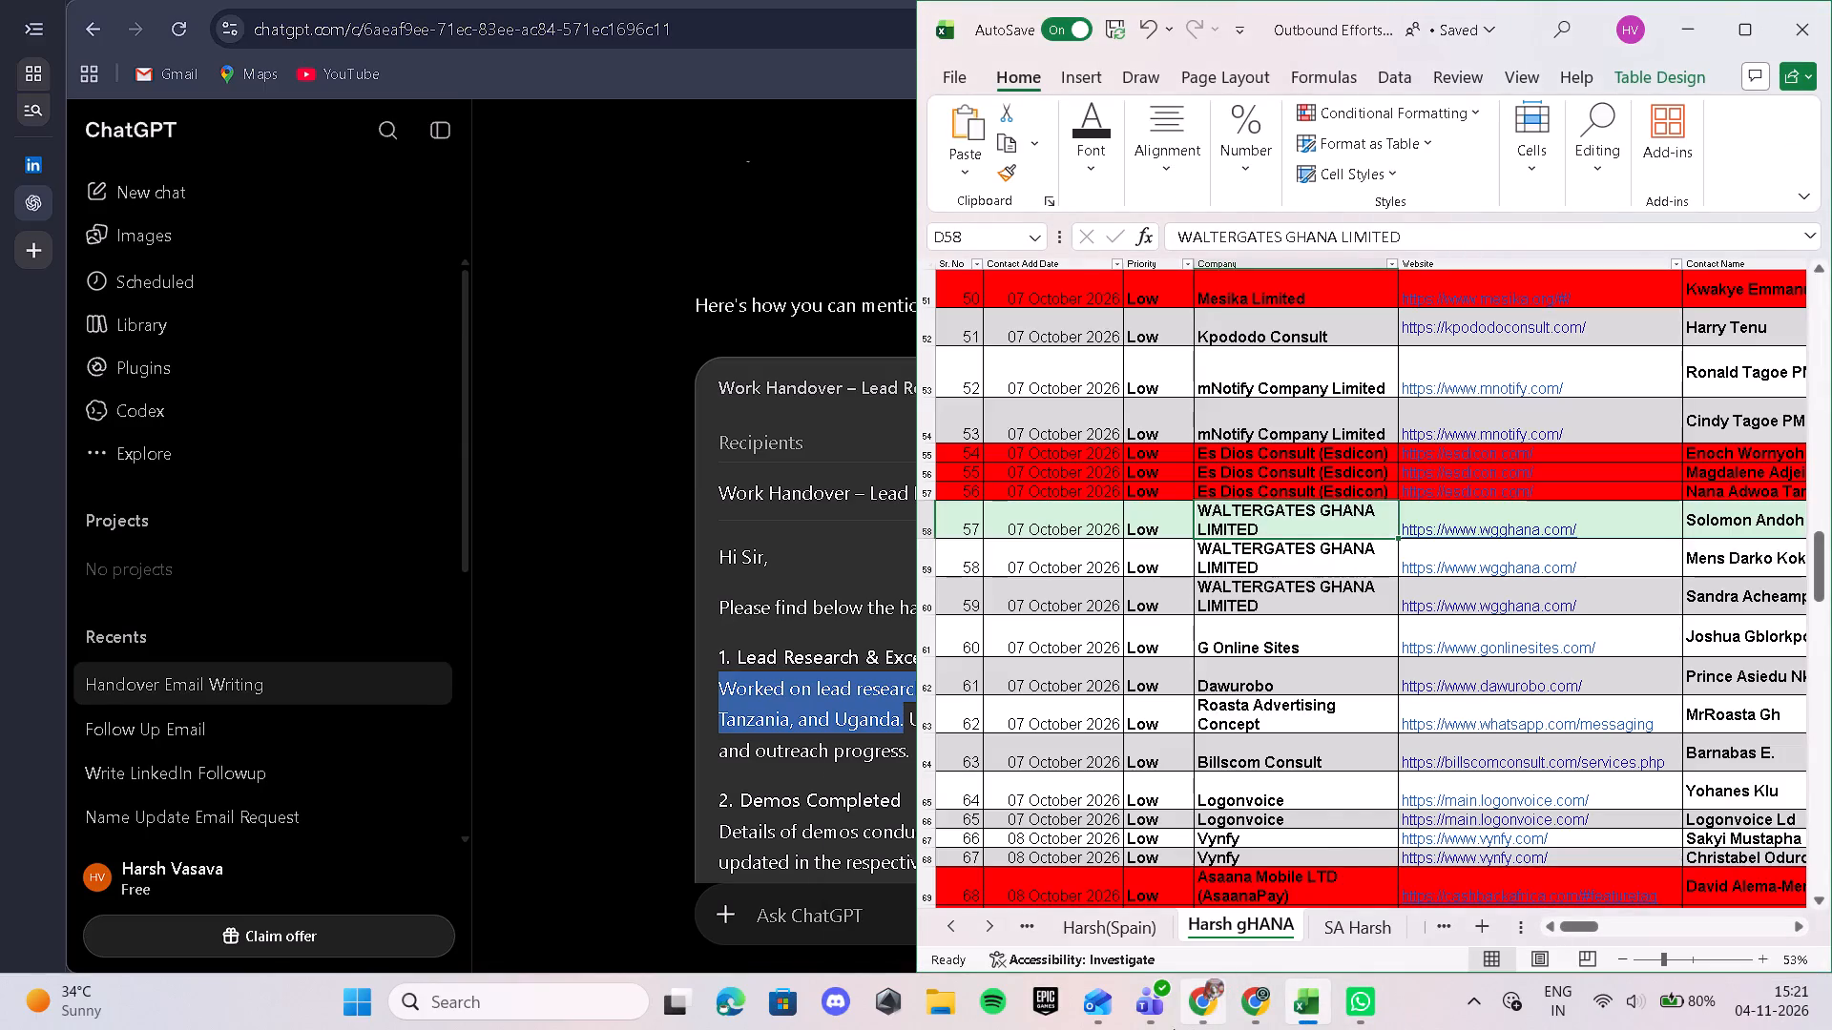
Lower the display brightness to its minimum level.
click(1670, 1020)
drag(1572, 798, 1374, 845)
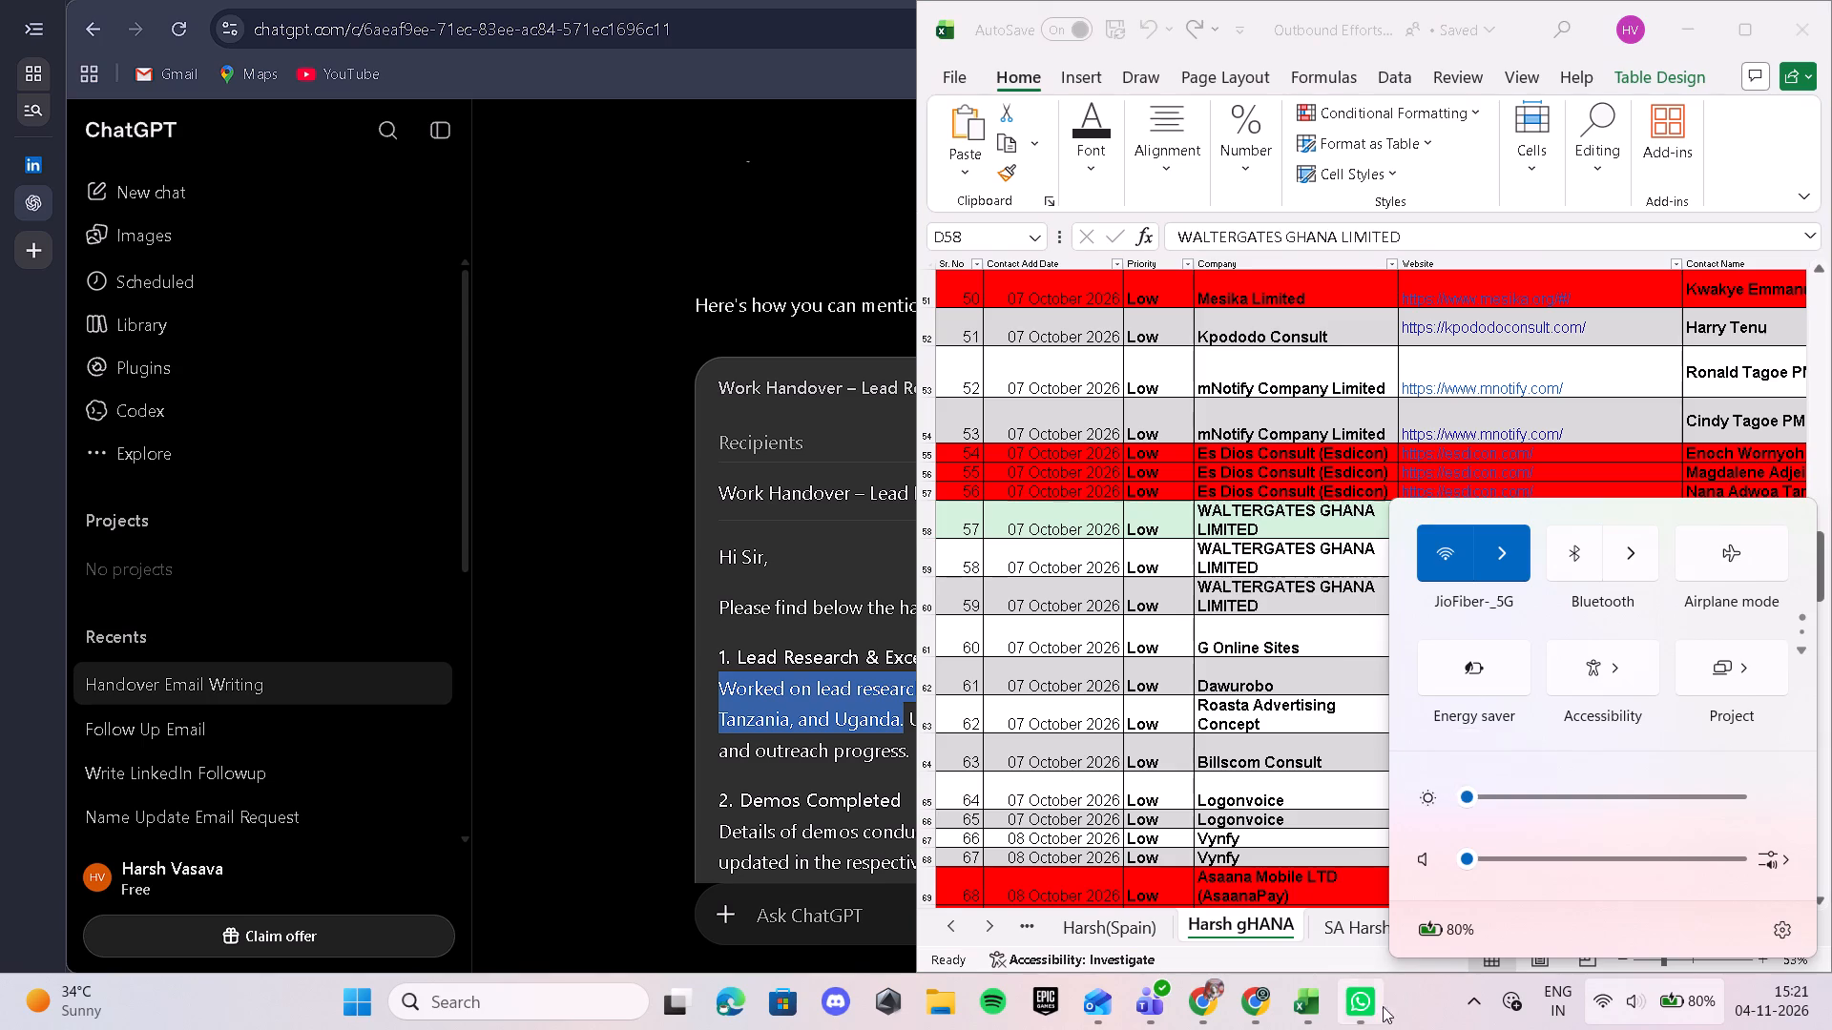
click(1423, 1029)
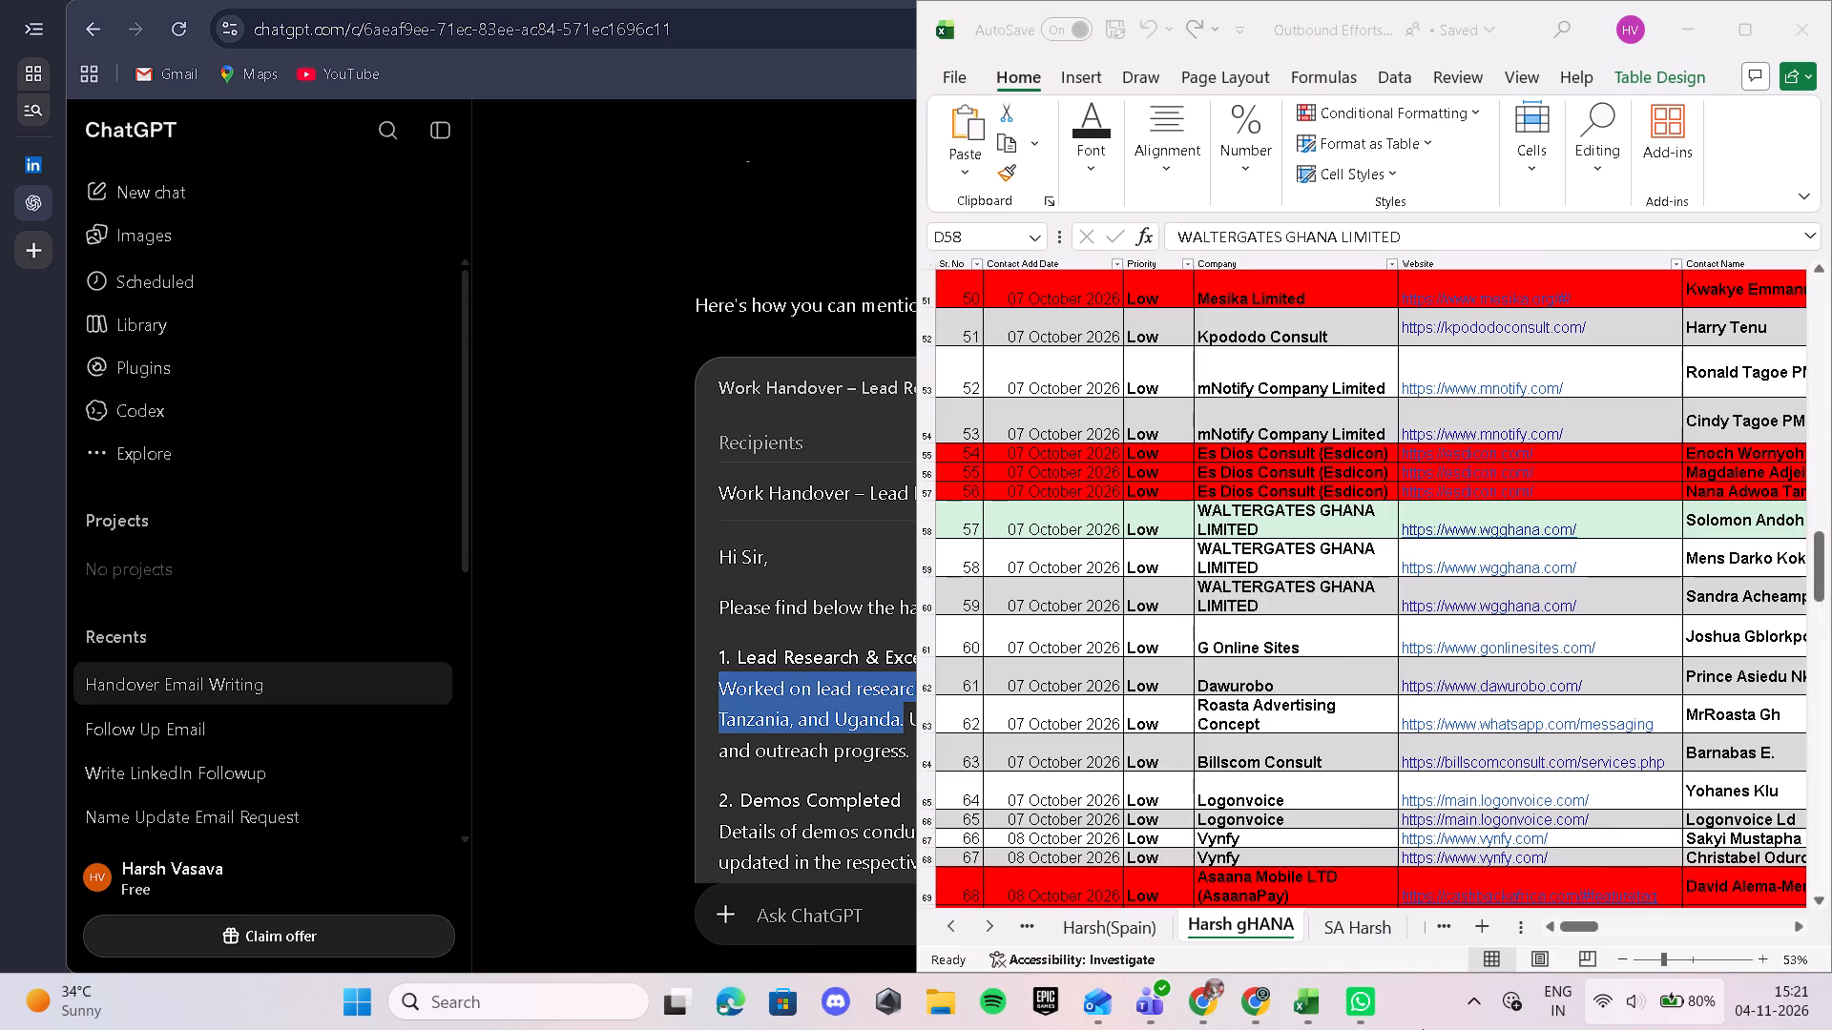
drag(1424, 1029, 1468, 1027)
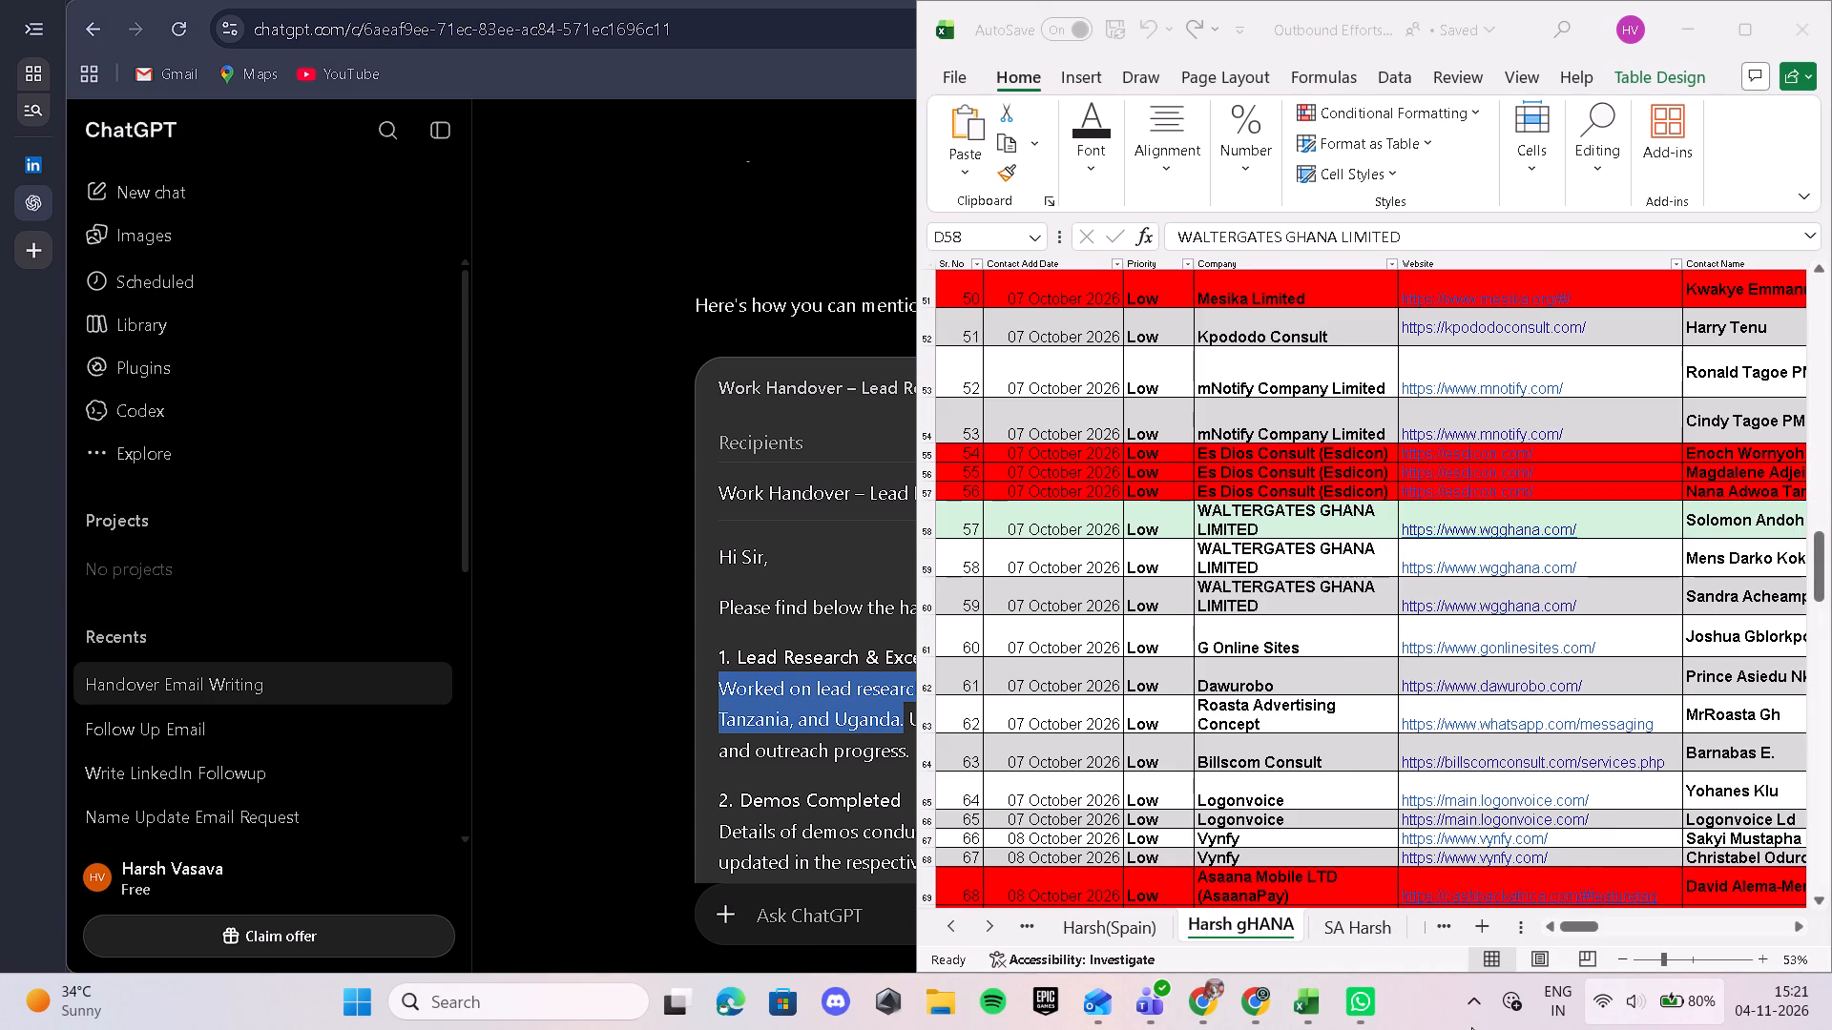
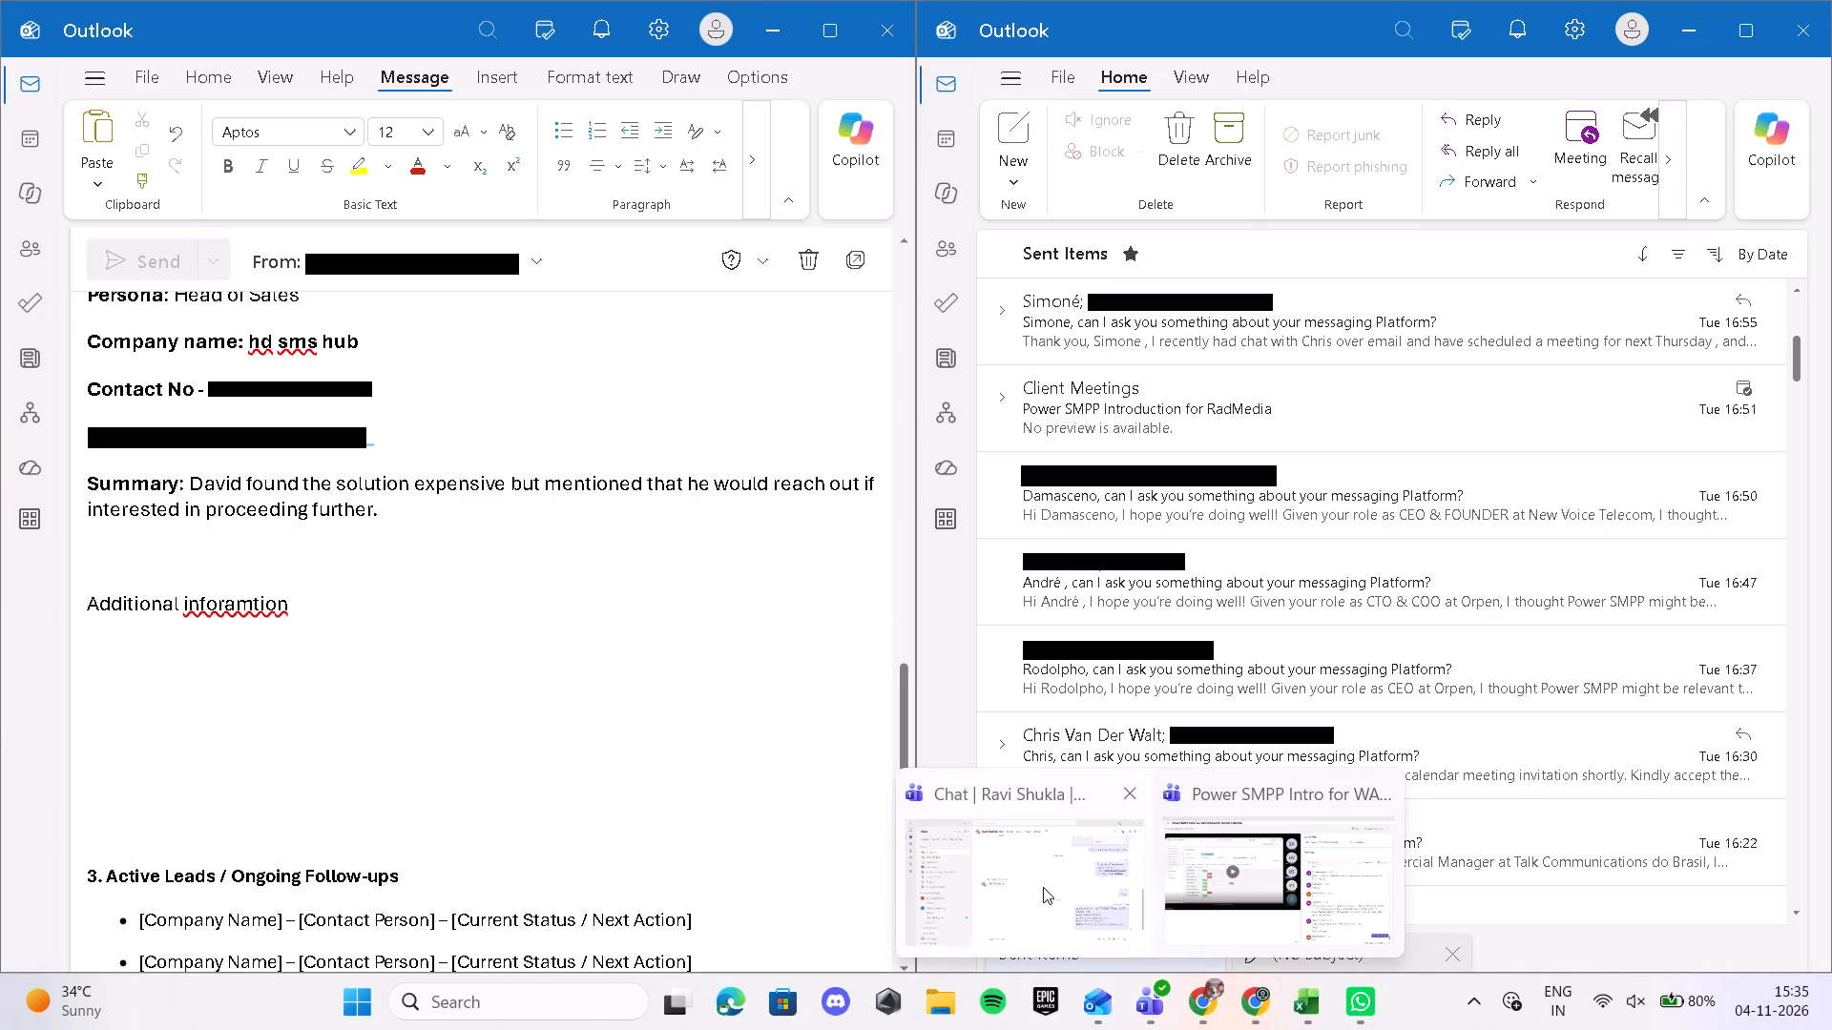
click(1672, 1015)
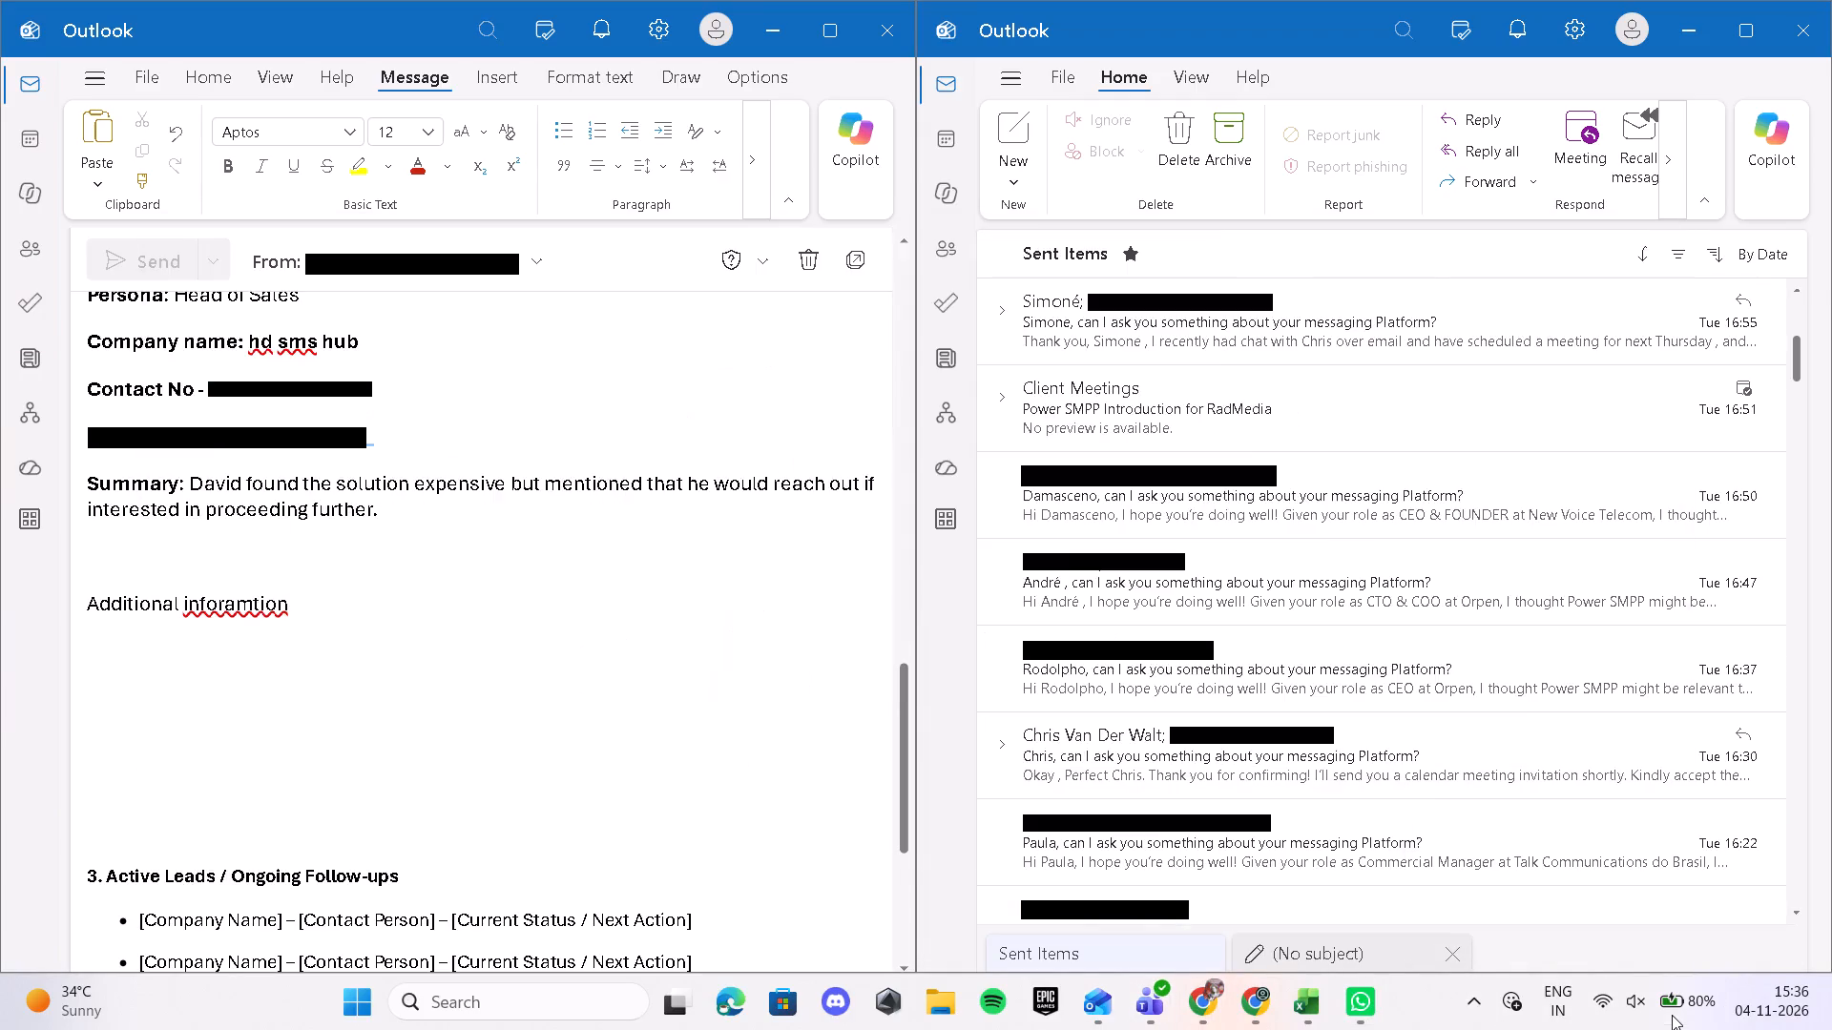
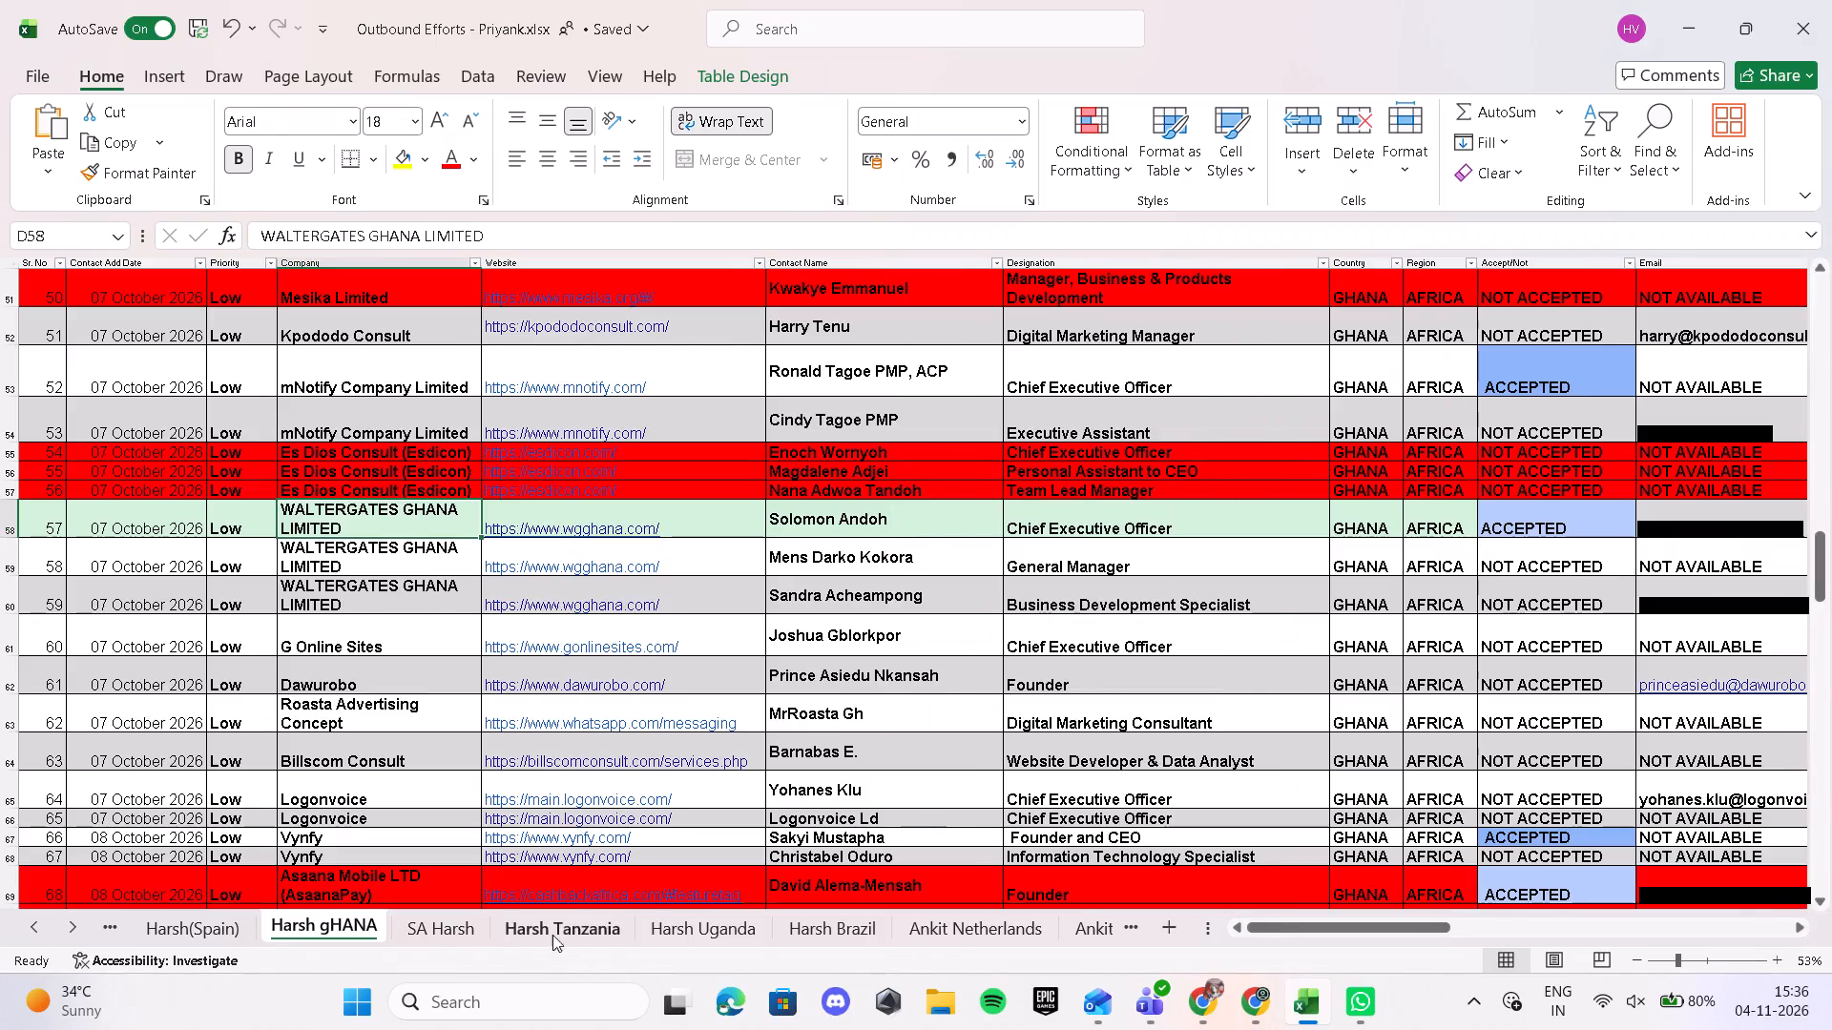
Find the green-highlighted RadMedia lead in the SA Harsh sheet and copy its company name from row 151.
click(426, 919)
scroll(703, 730, up, 11)
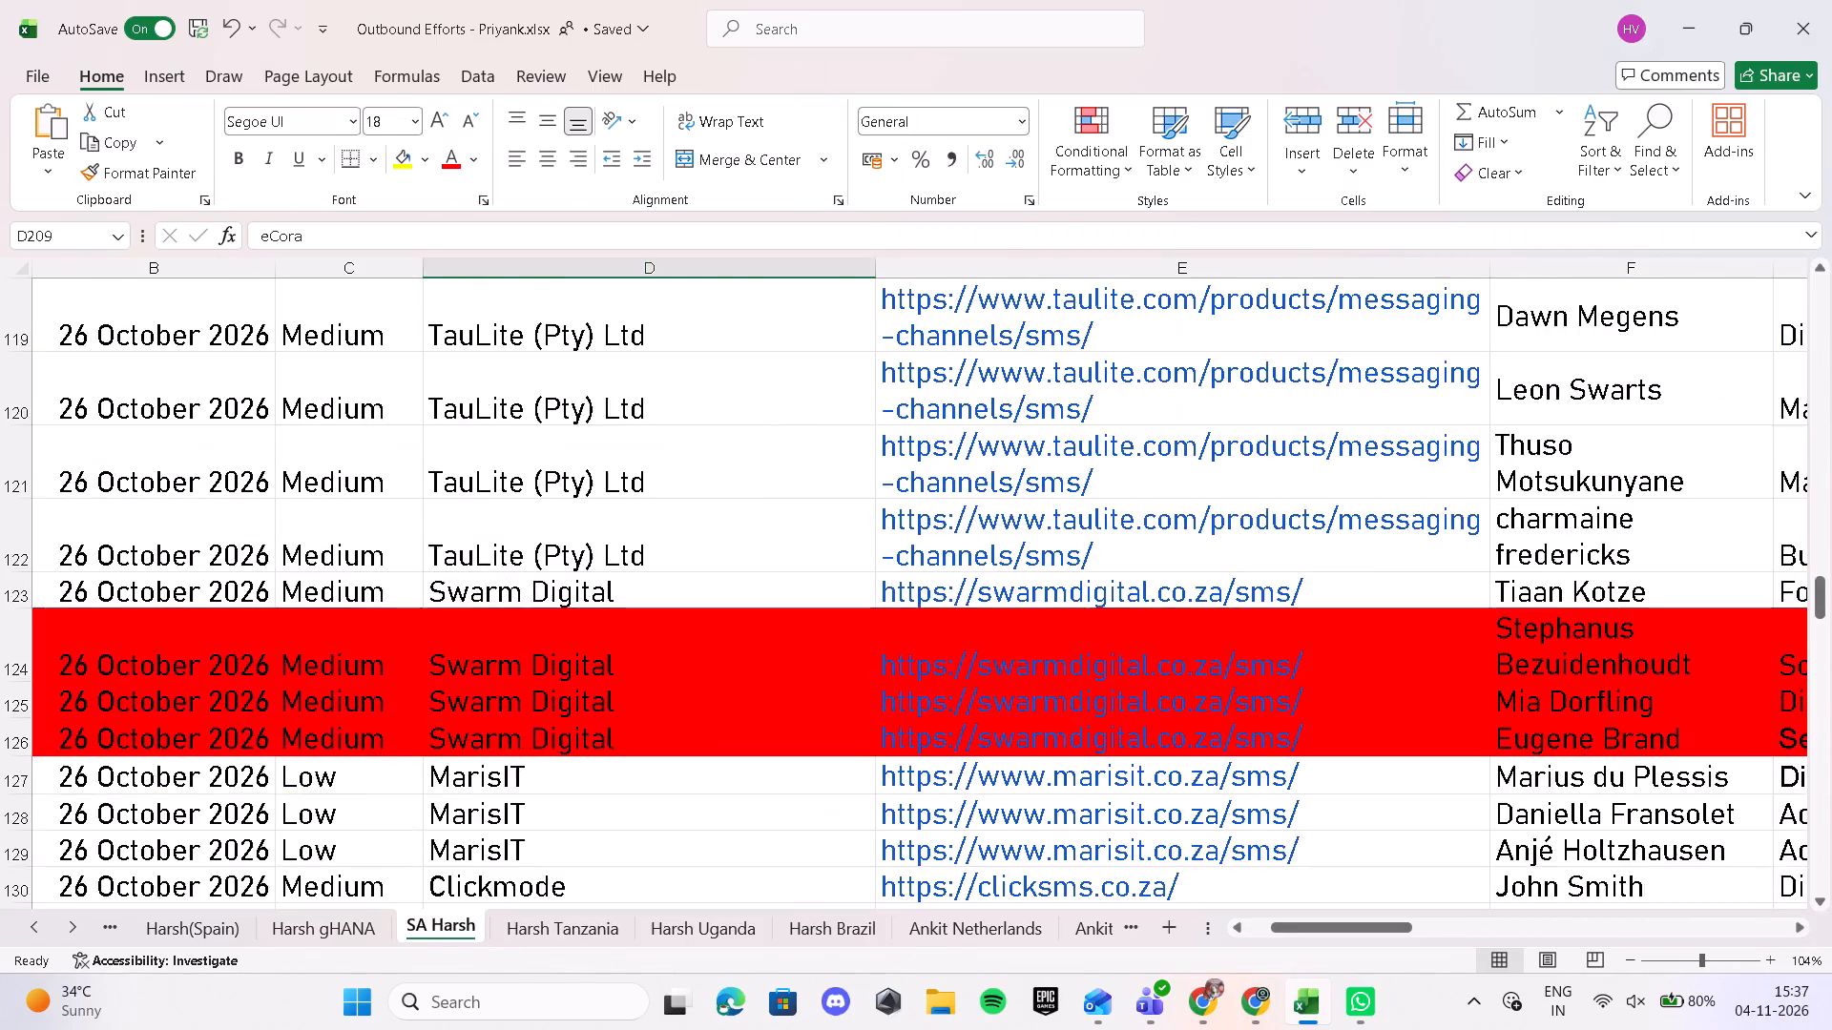
scroll(698, 737, up, 15)
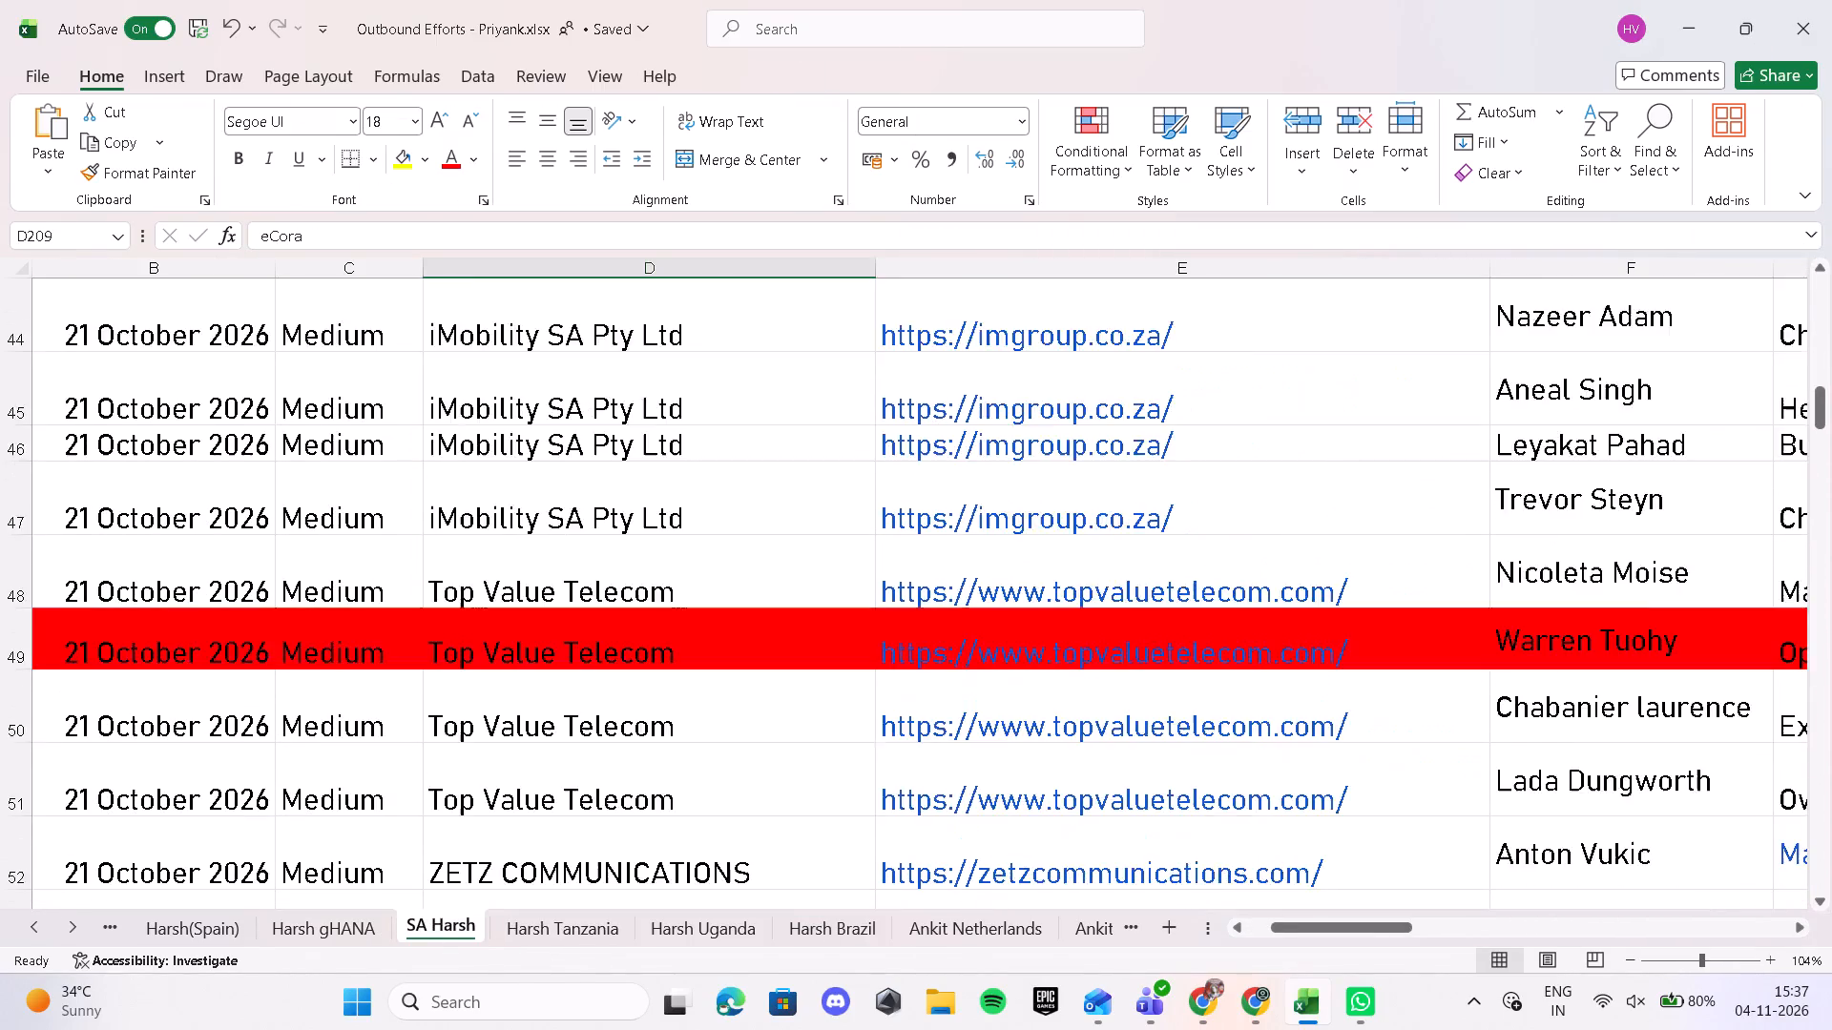
scroll(697, 739, up, 11)
scroll(695, 739, down, 8)
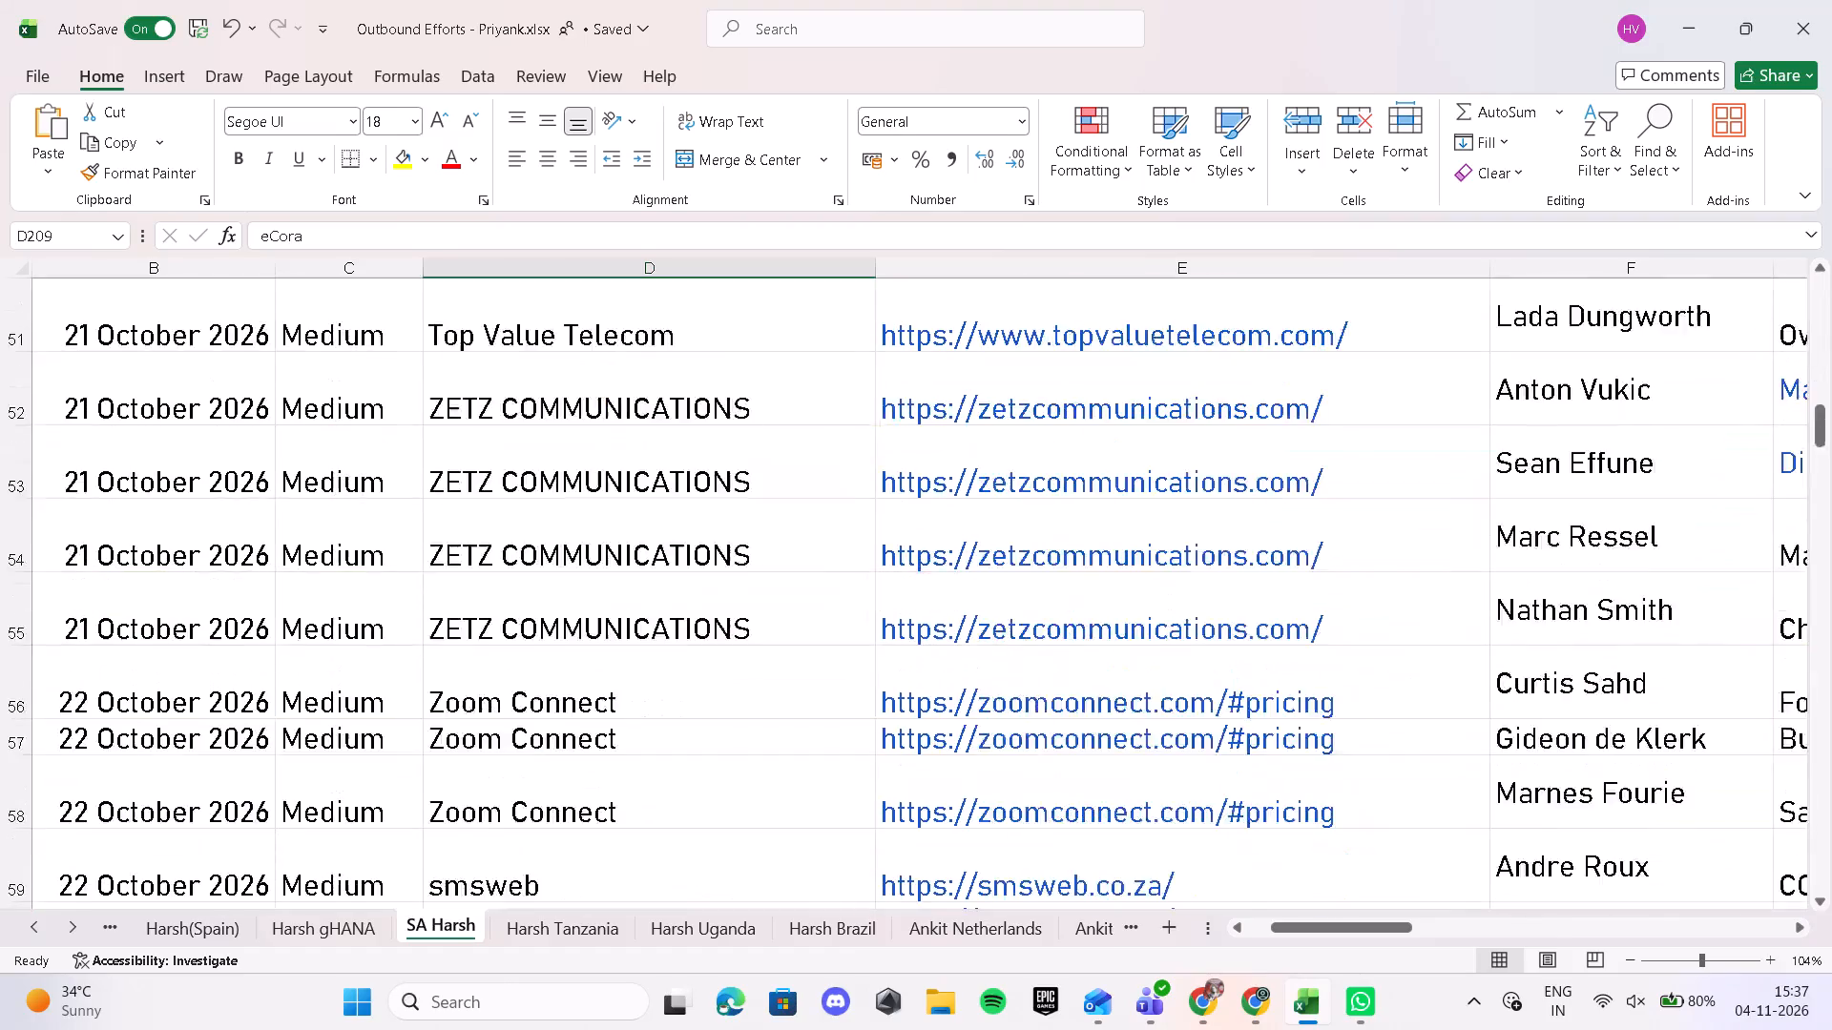
scroll(695, 741, down, 17)
scroll(697, 739, down, 6)
scroll(697, 738, up, 2)
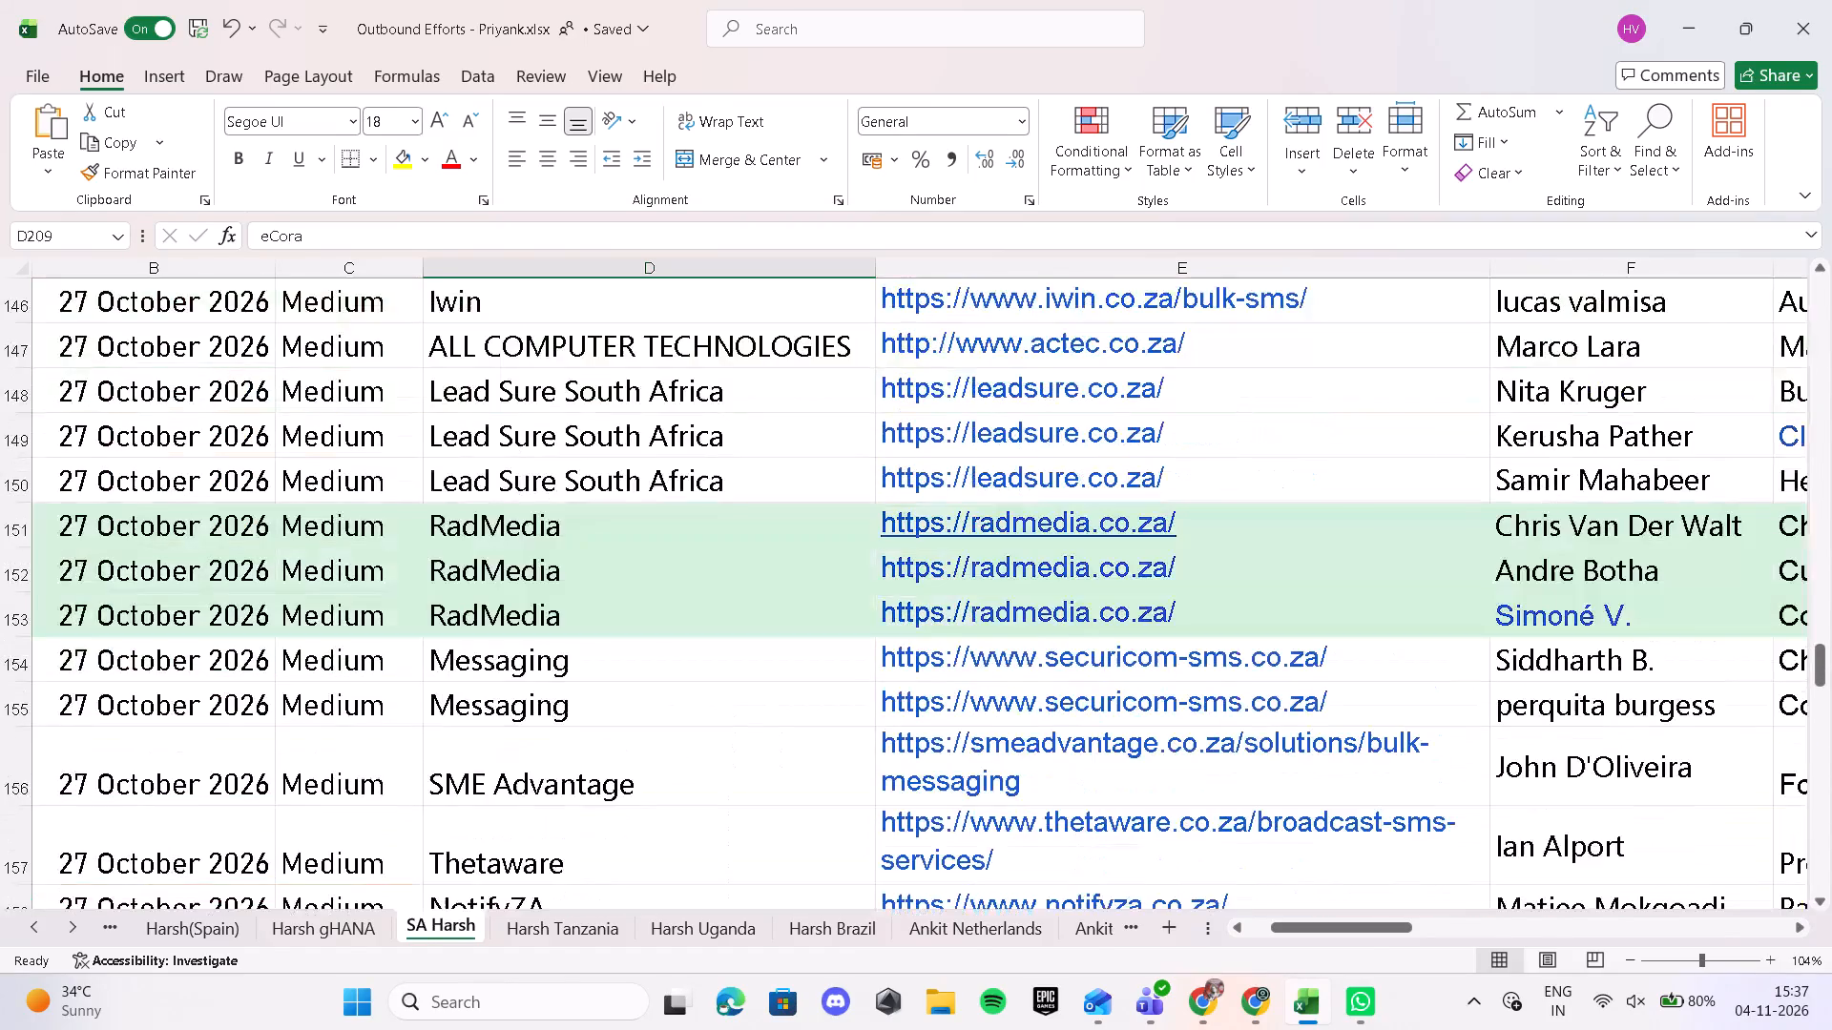
triple_click(623, 527)
key(ctrl+c)
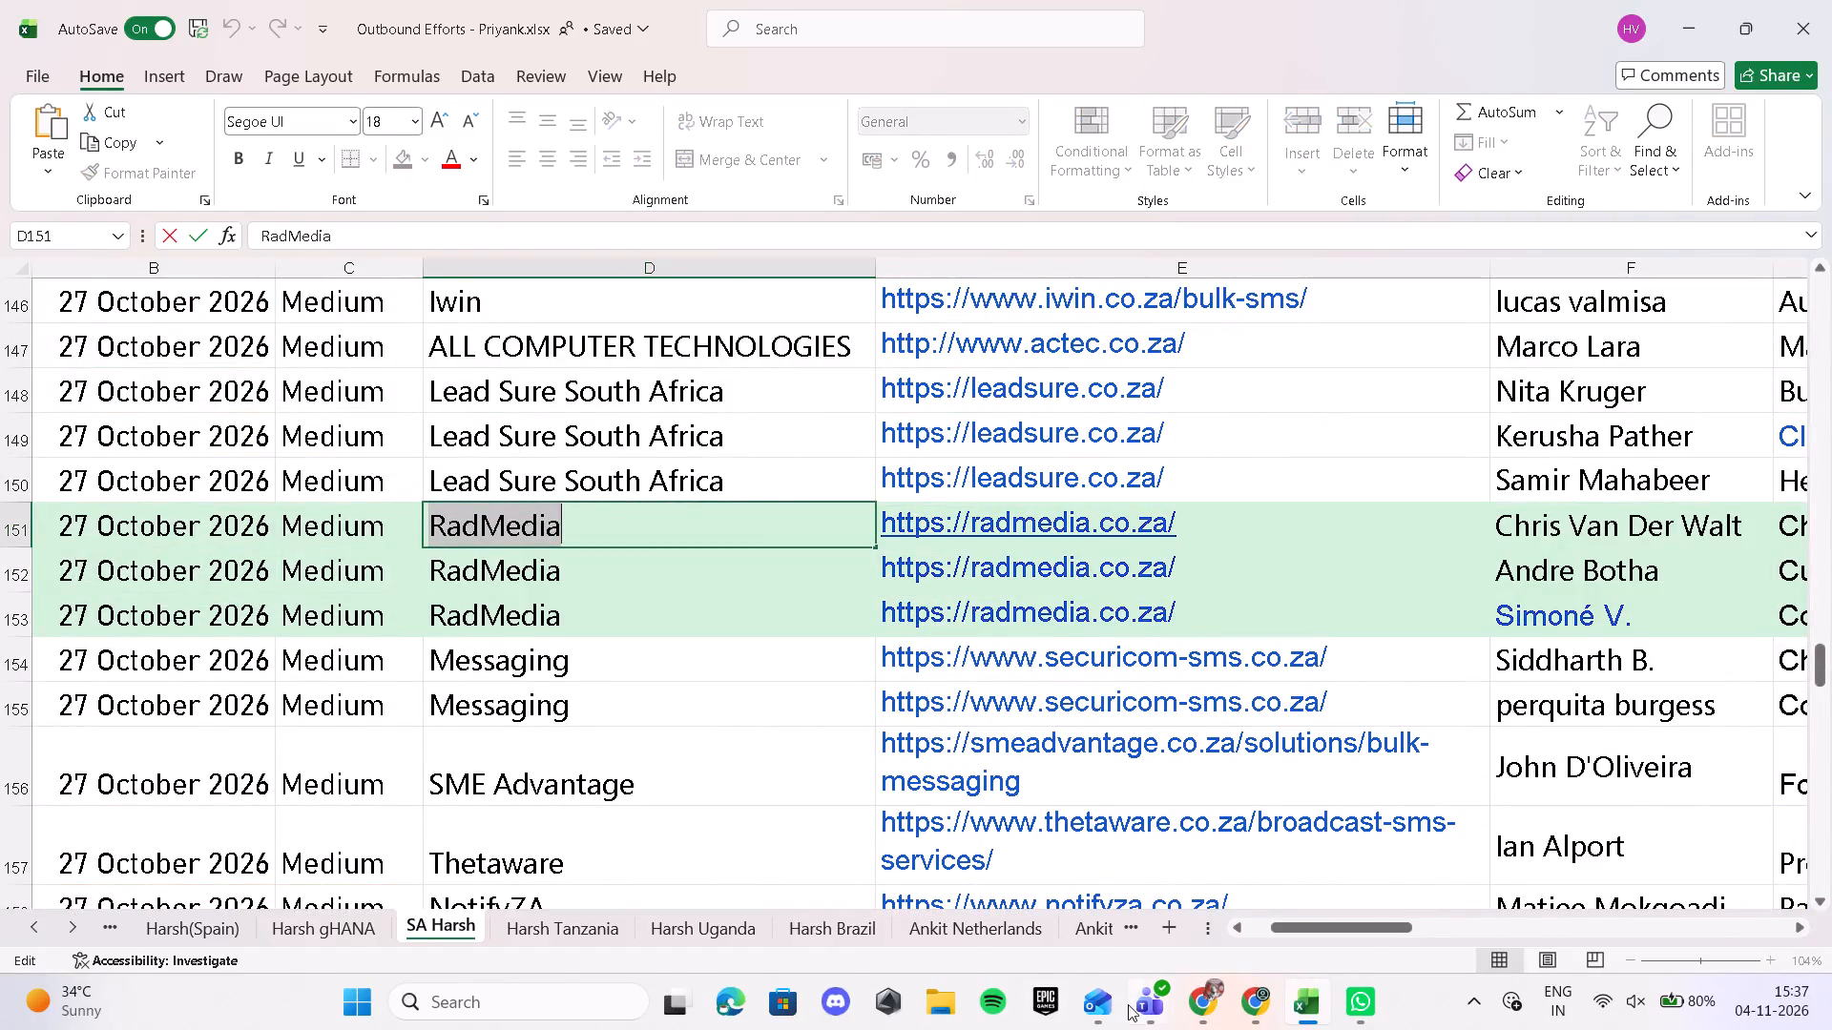
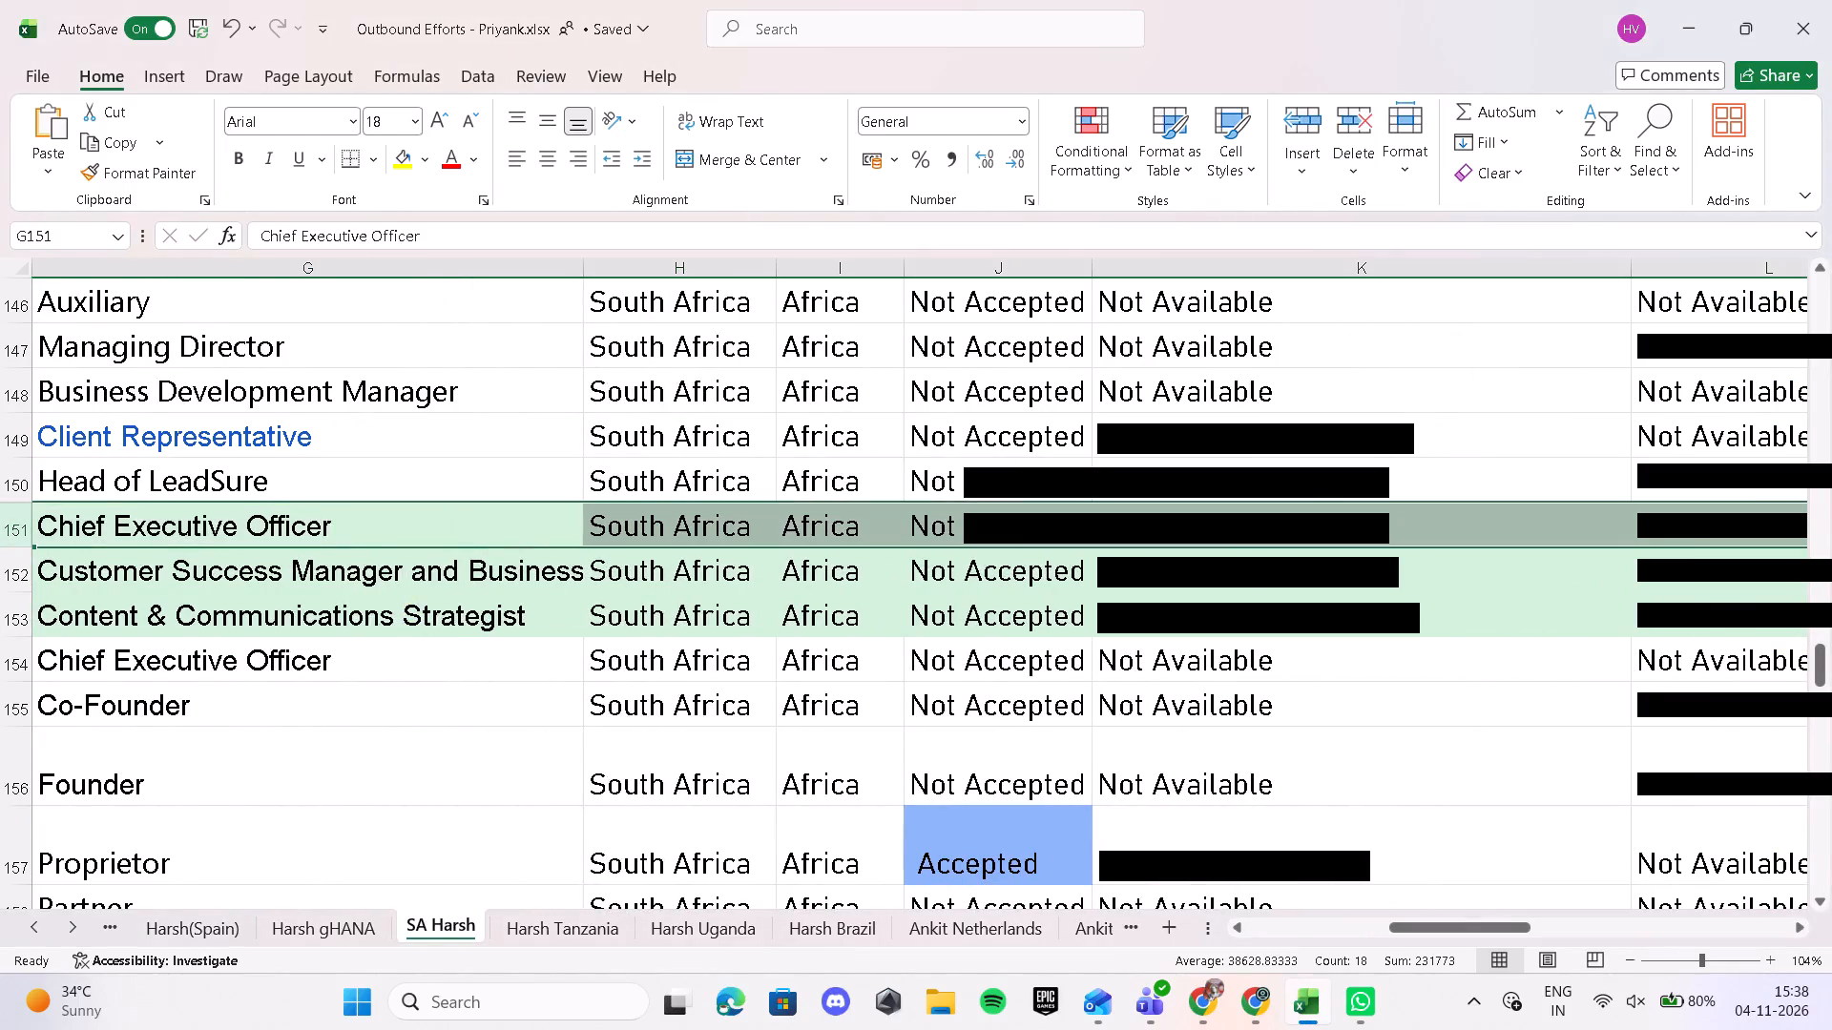
Select row 151 of the SA Harsh sheet and examine its contact details and LinkedIn profile columns.
click(1086, 988)
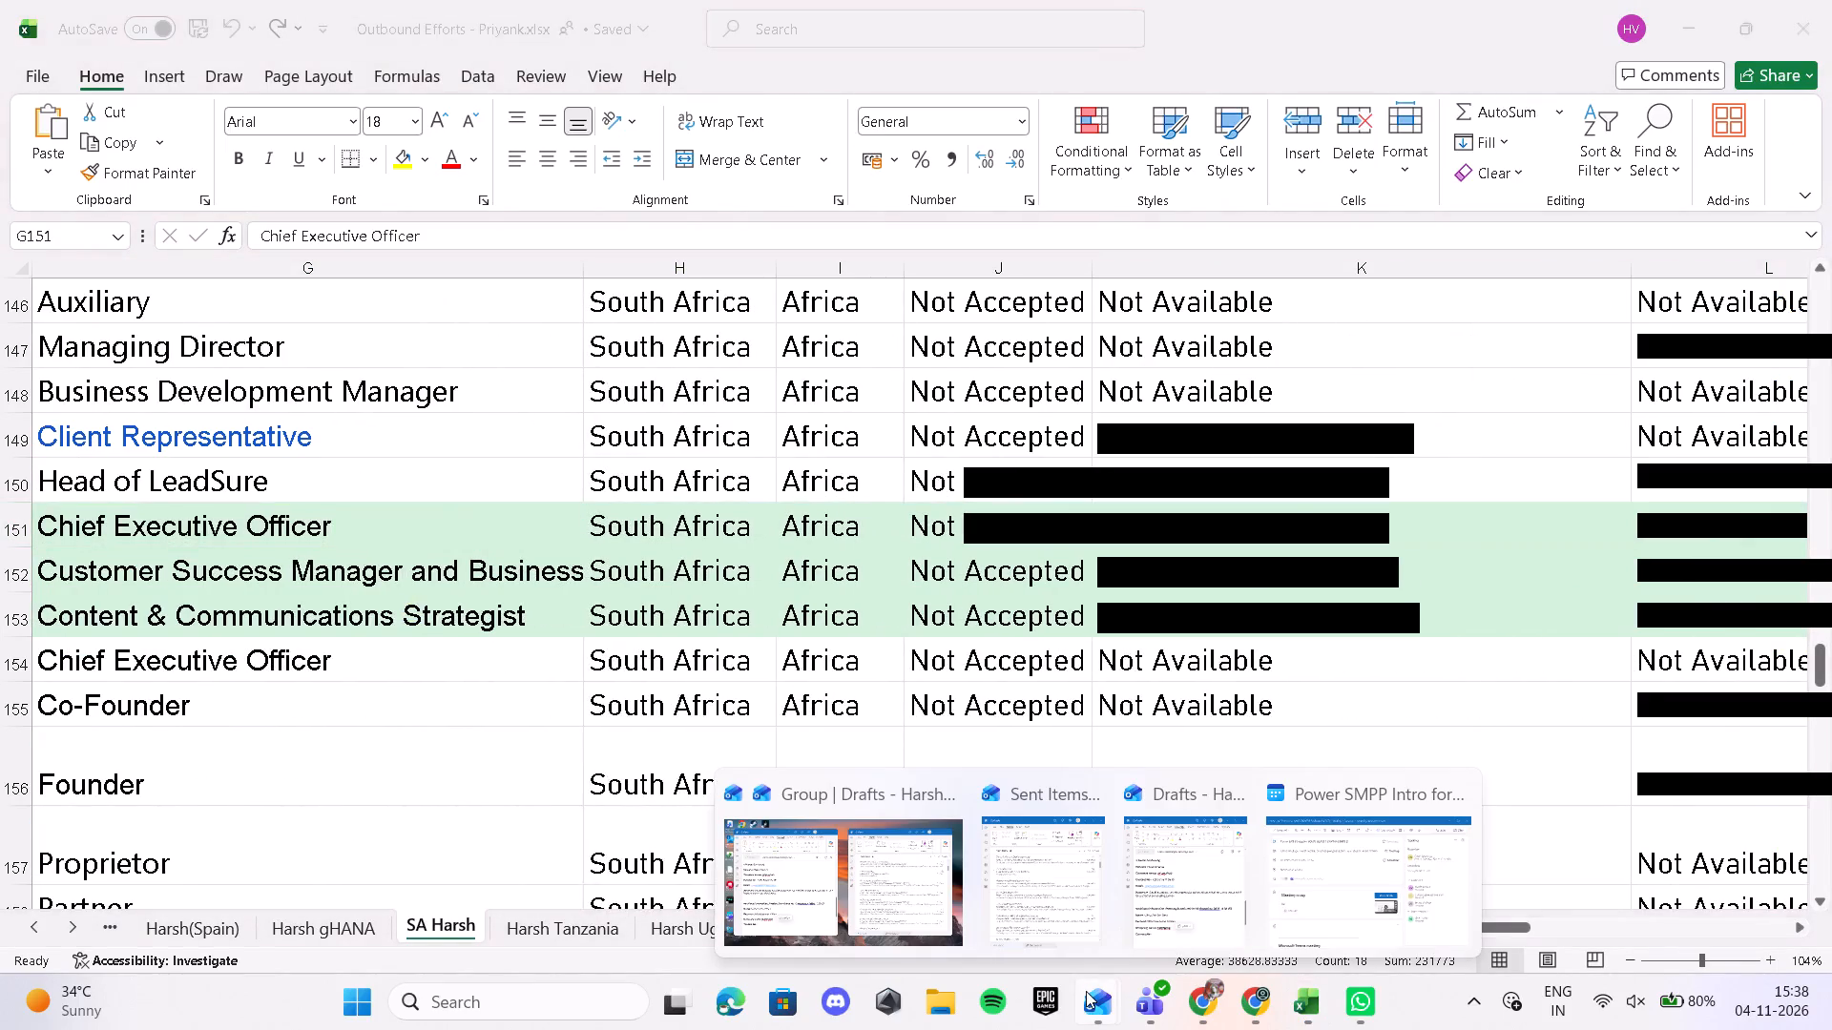
click(1086, 991)
double_click(2, 513)
drag(1415, 922, 1480, 923)
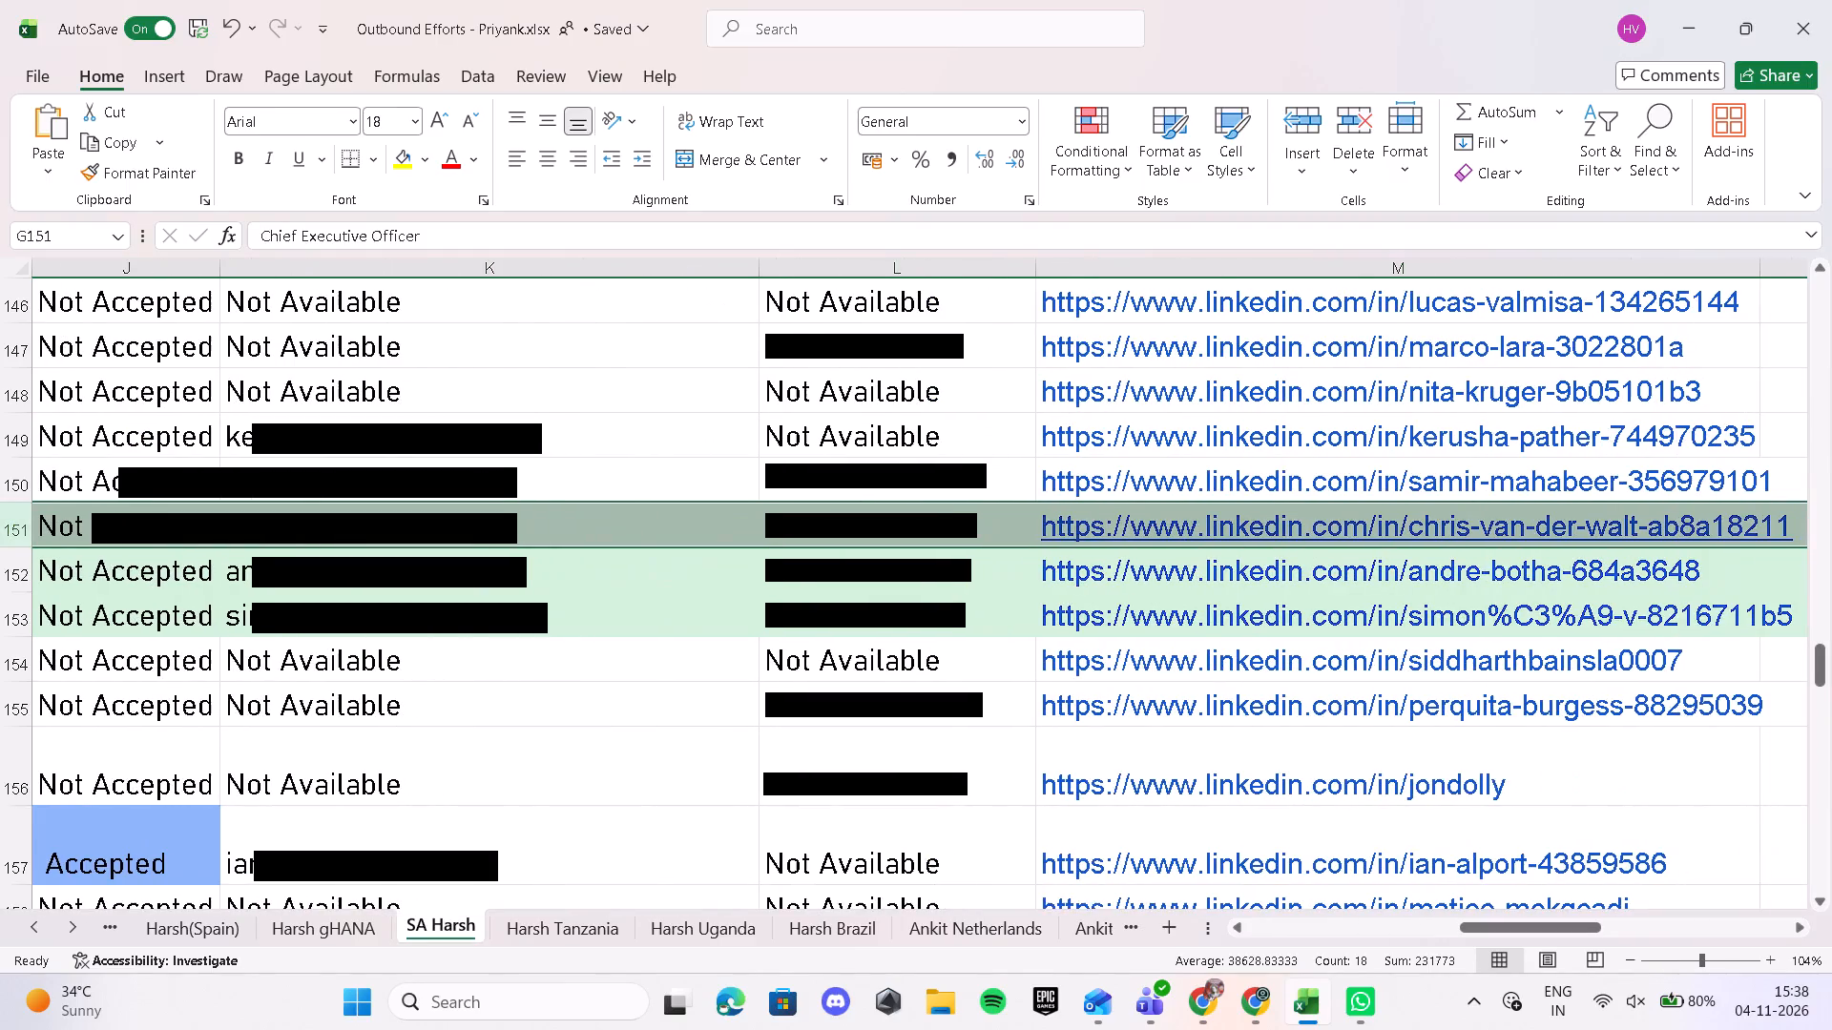
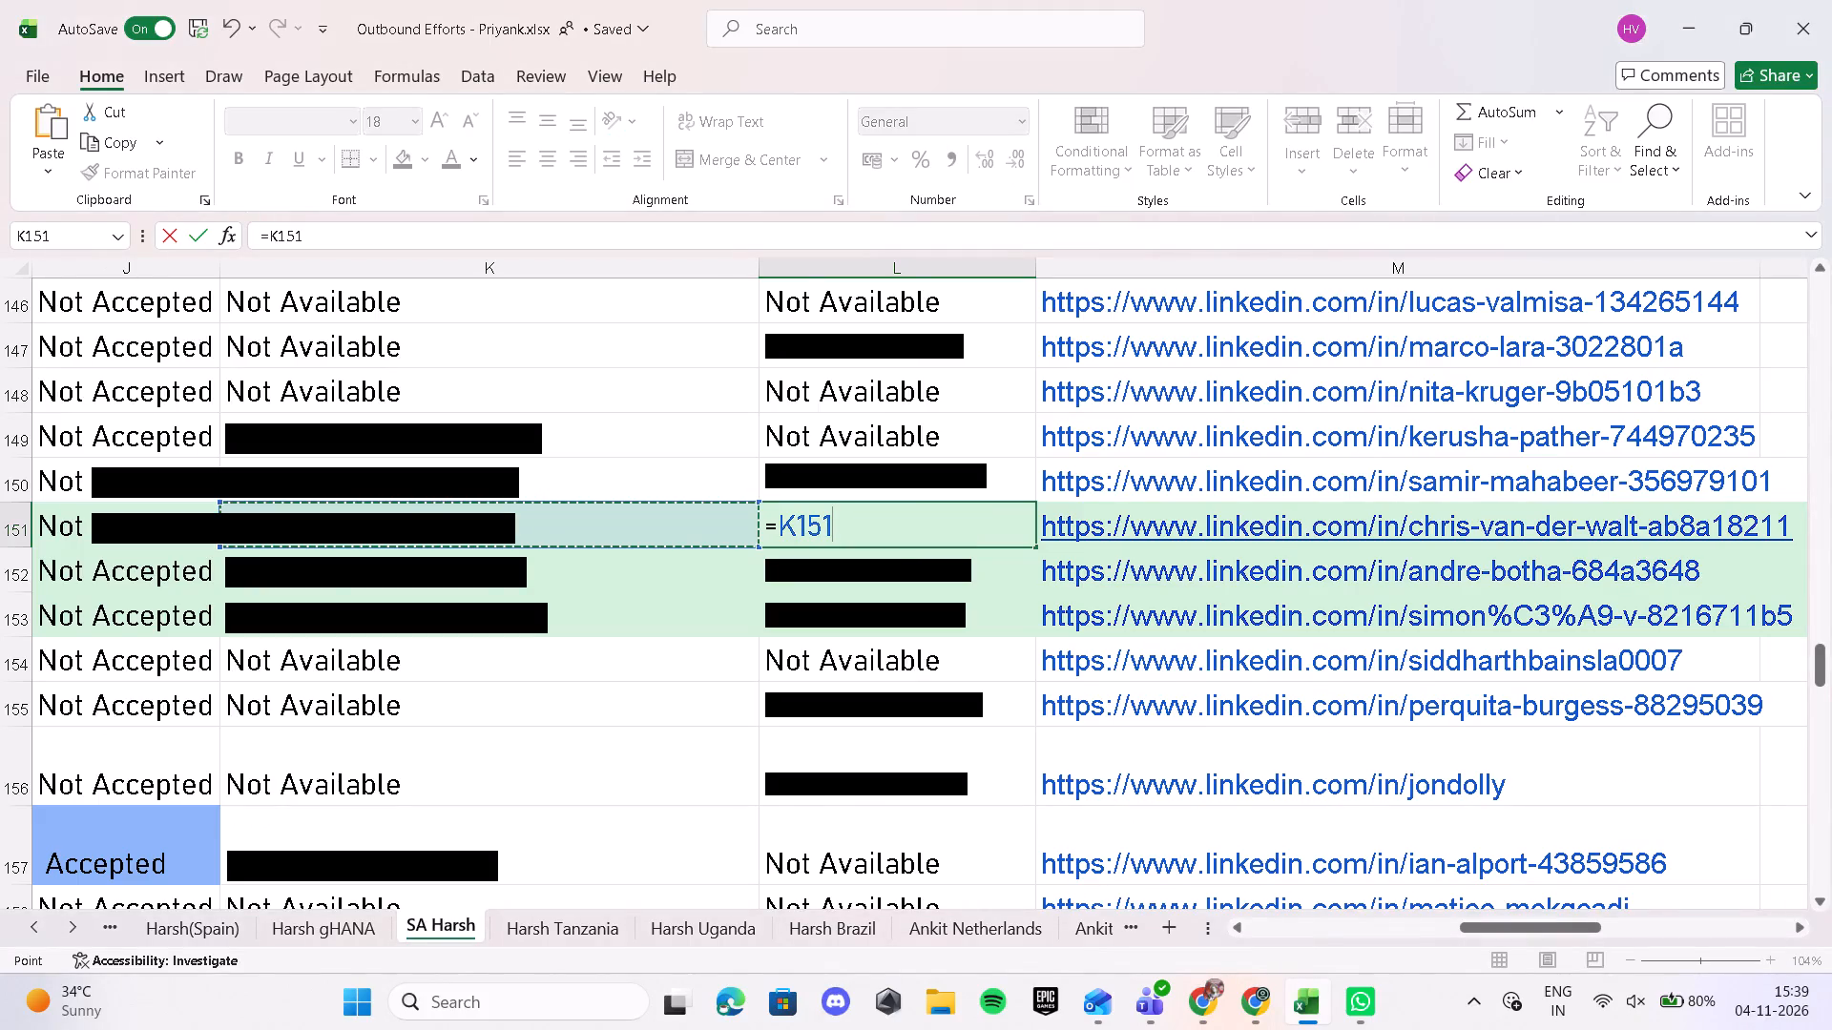
Undo the stray =K151 formula entry in cell L151 of the SA Harsh sheet, restoring the cell's original contact detail.
key(ctrl+z)
key(ctrl+z)
click(823, 603)
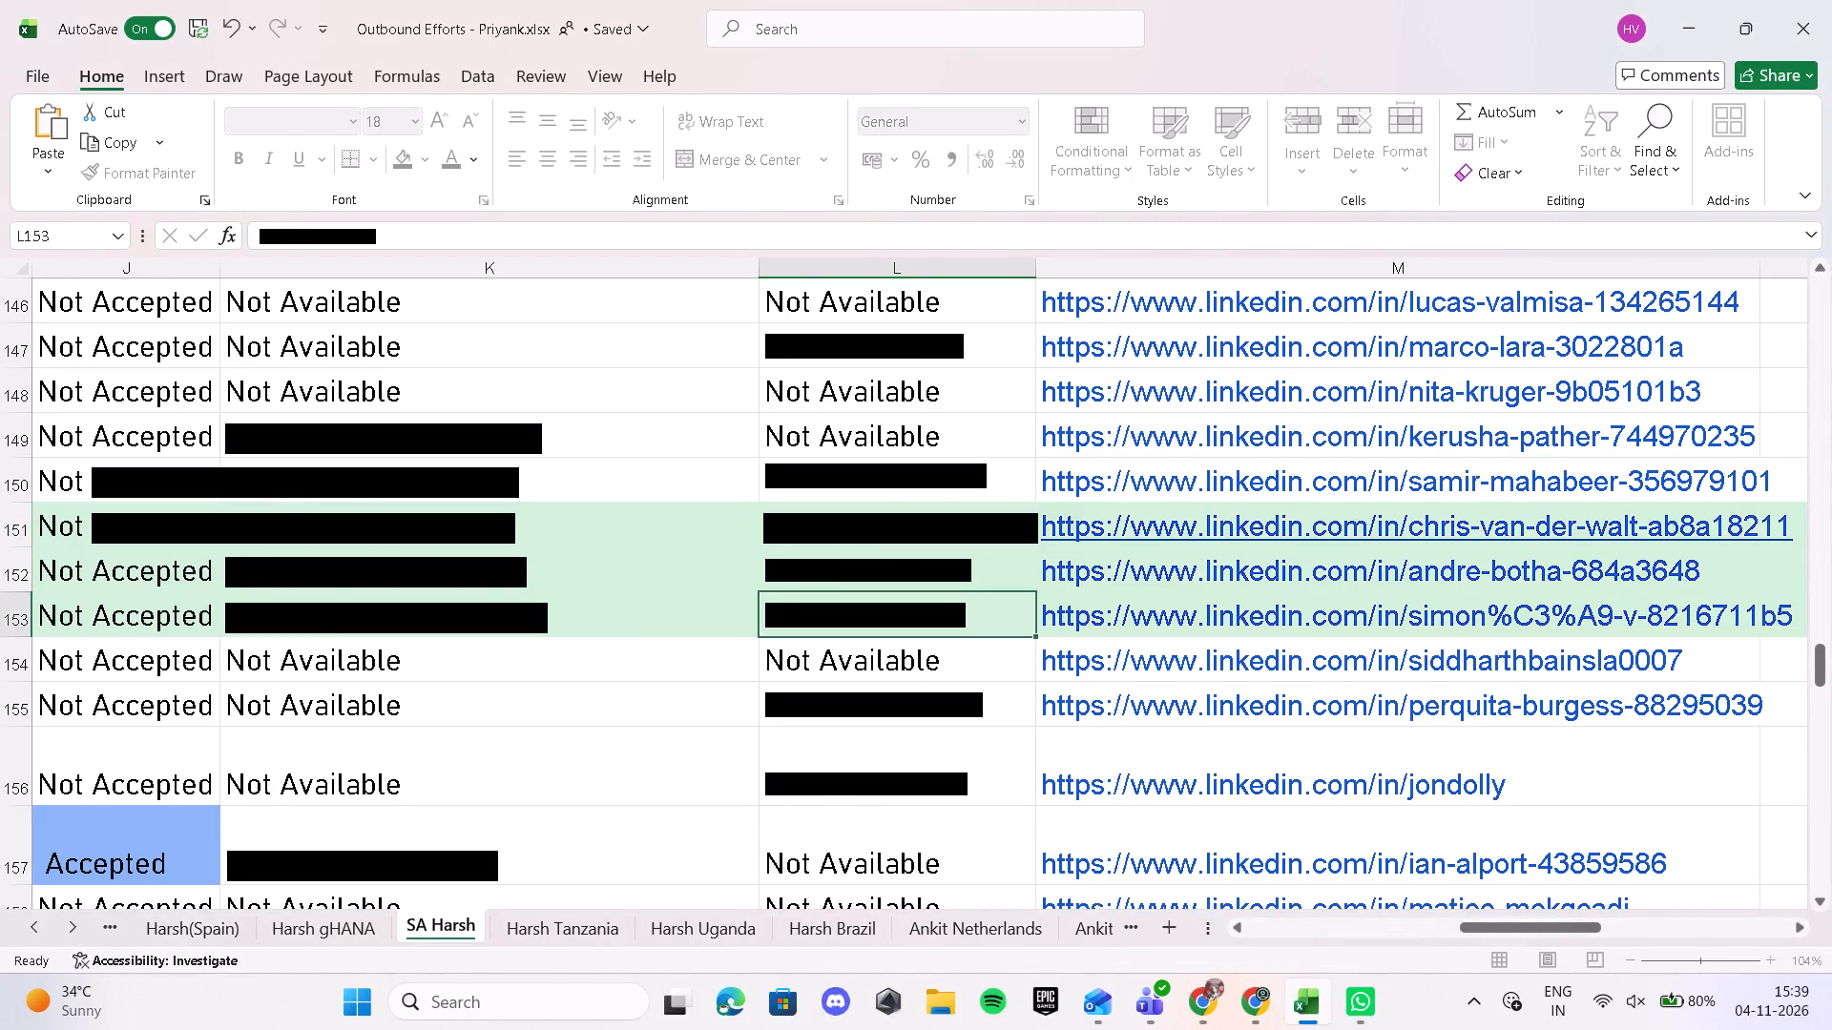
key(ctrl+z)
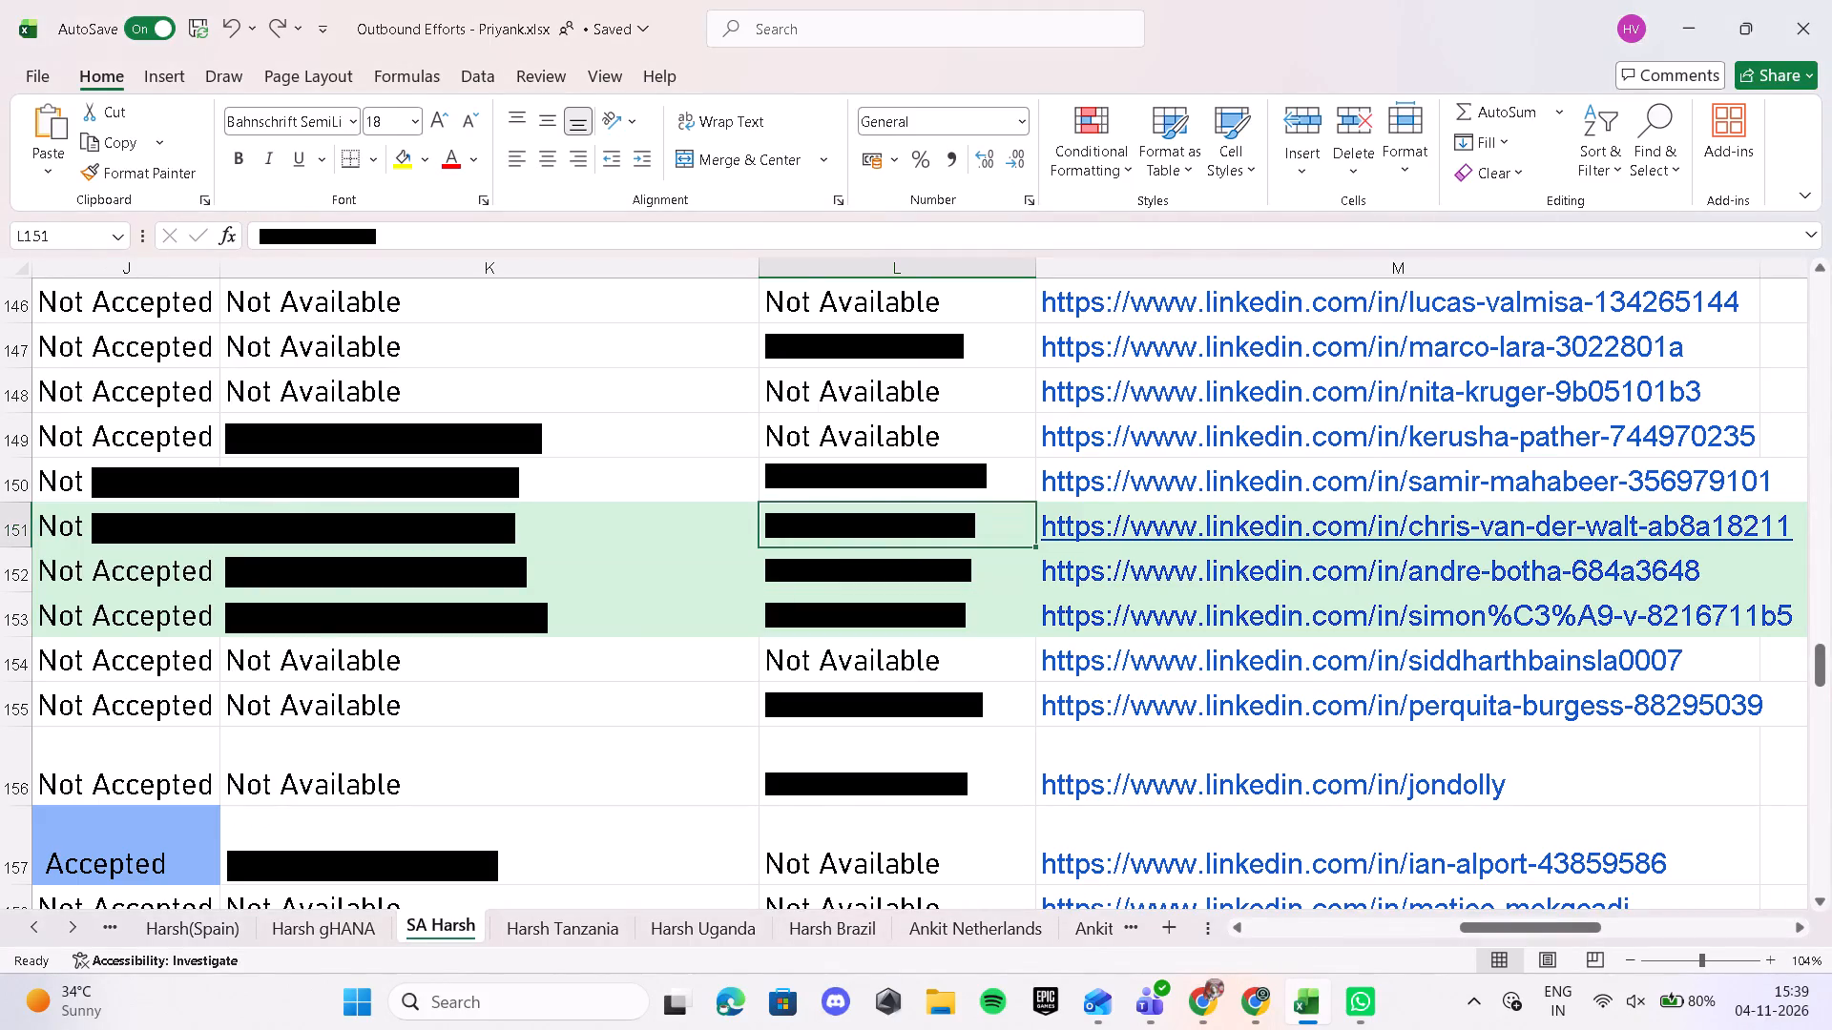
Copy the full text of the lead's contact detail from cell K151 in the SA Harsh sheet.
double_click(564, 525)
drag(564, 525, 151, 530)
key(ctrl+c)
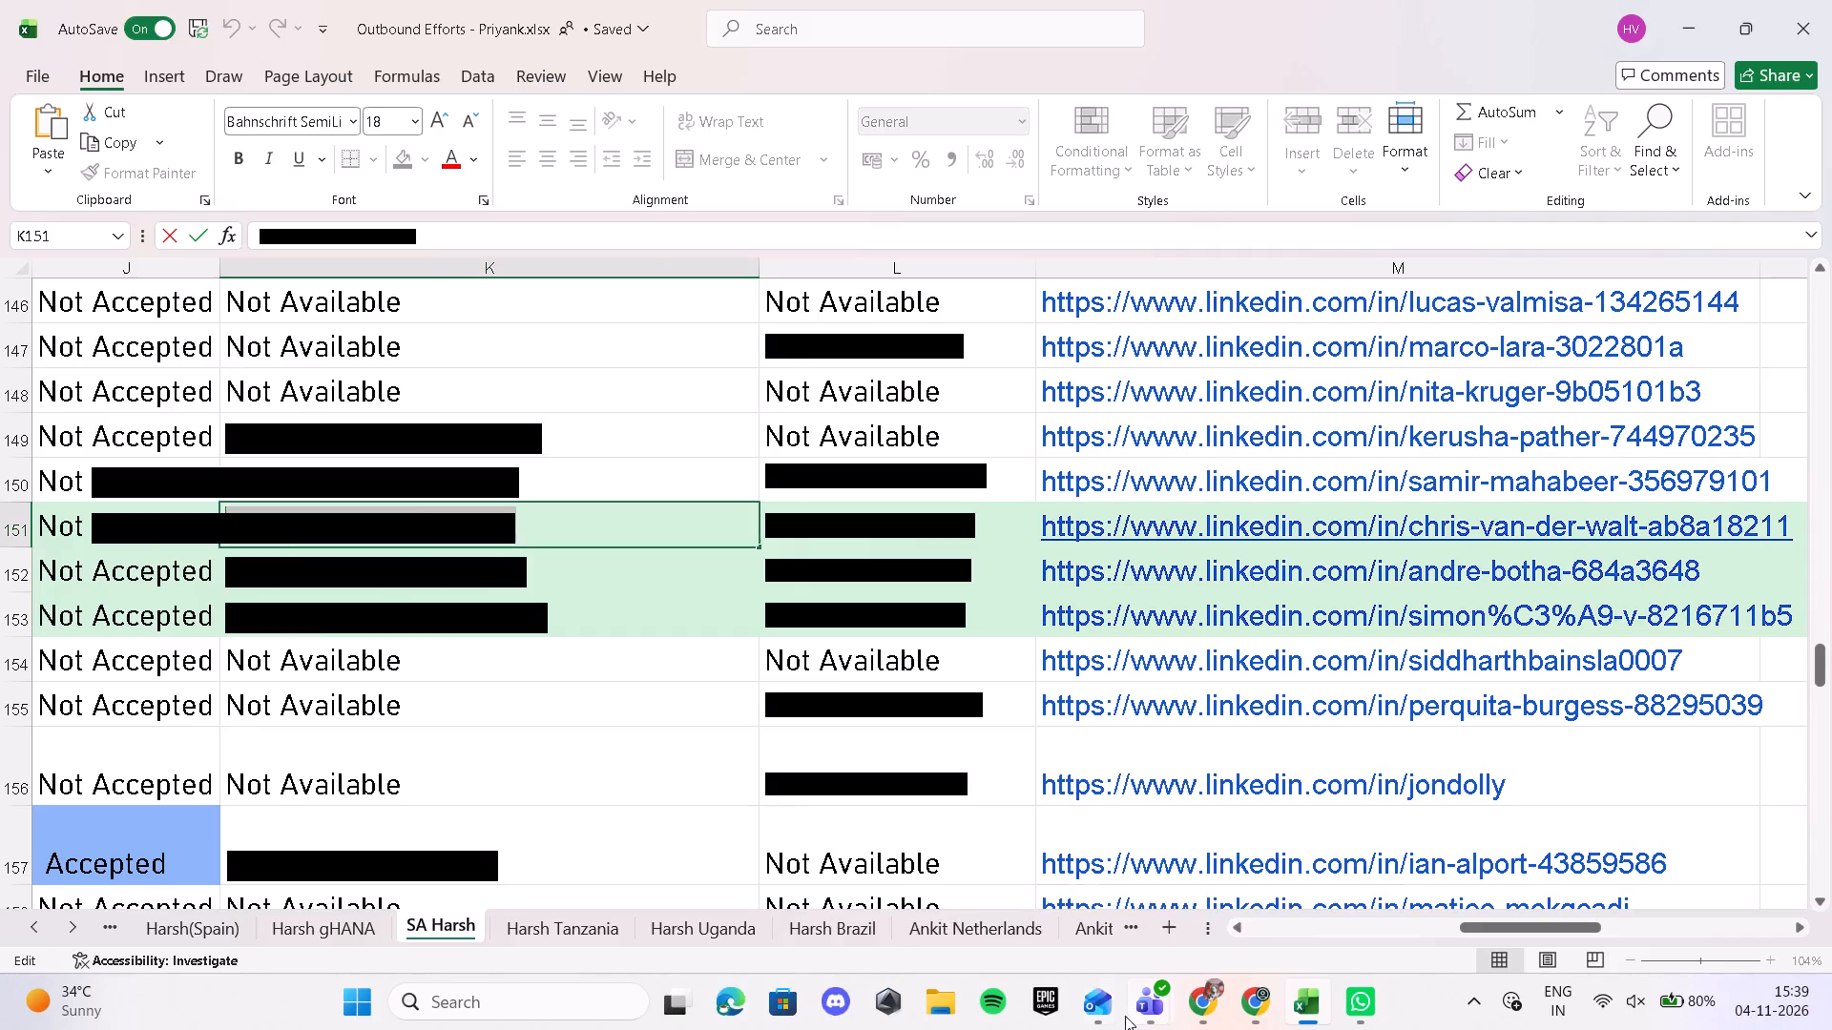
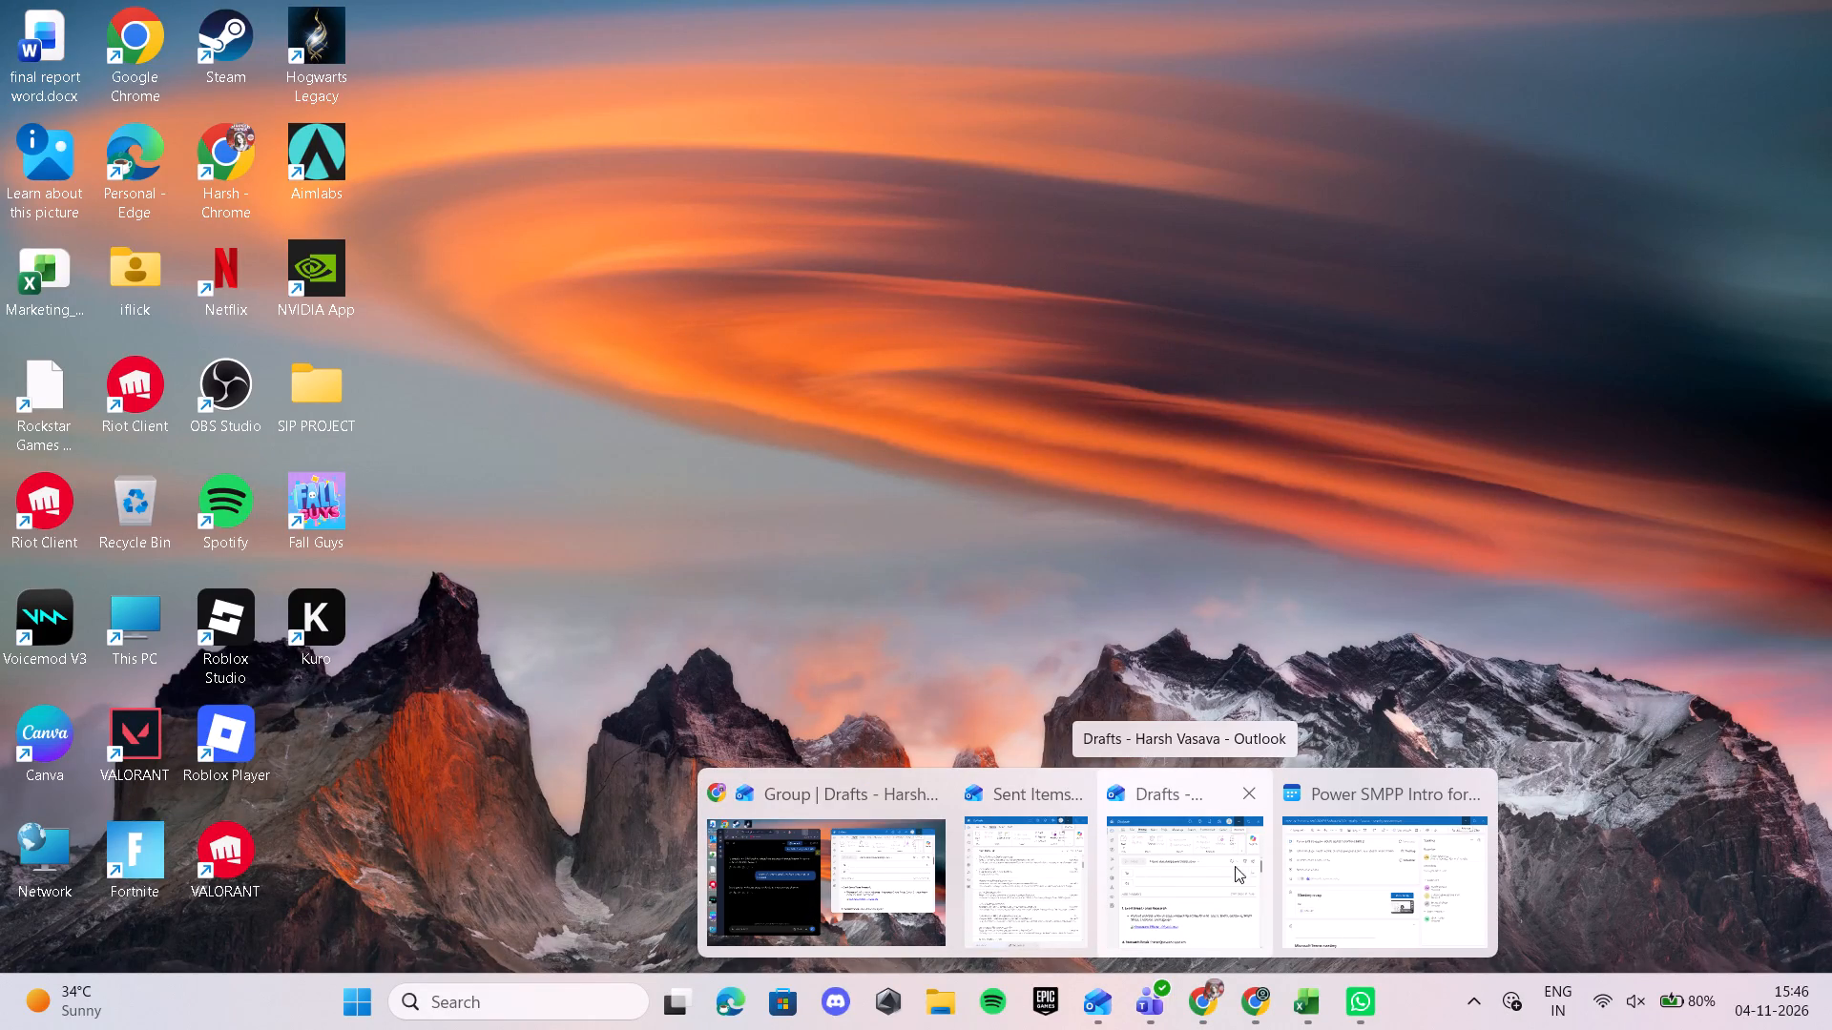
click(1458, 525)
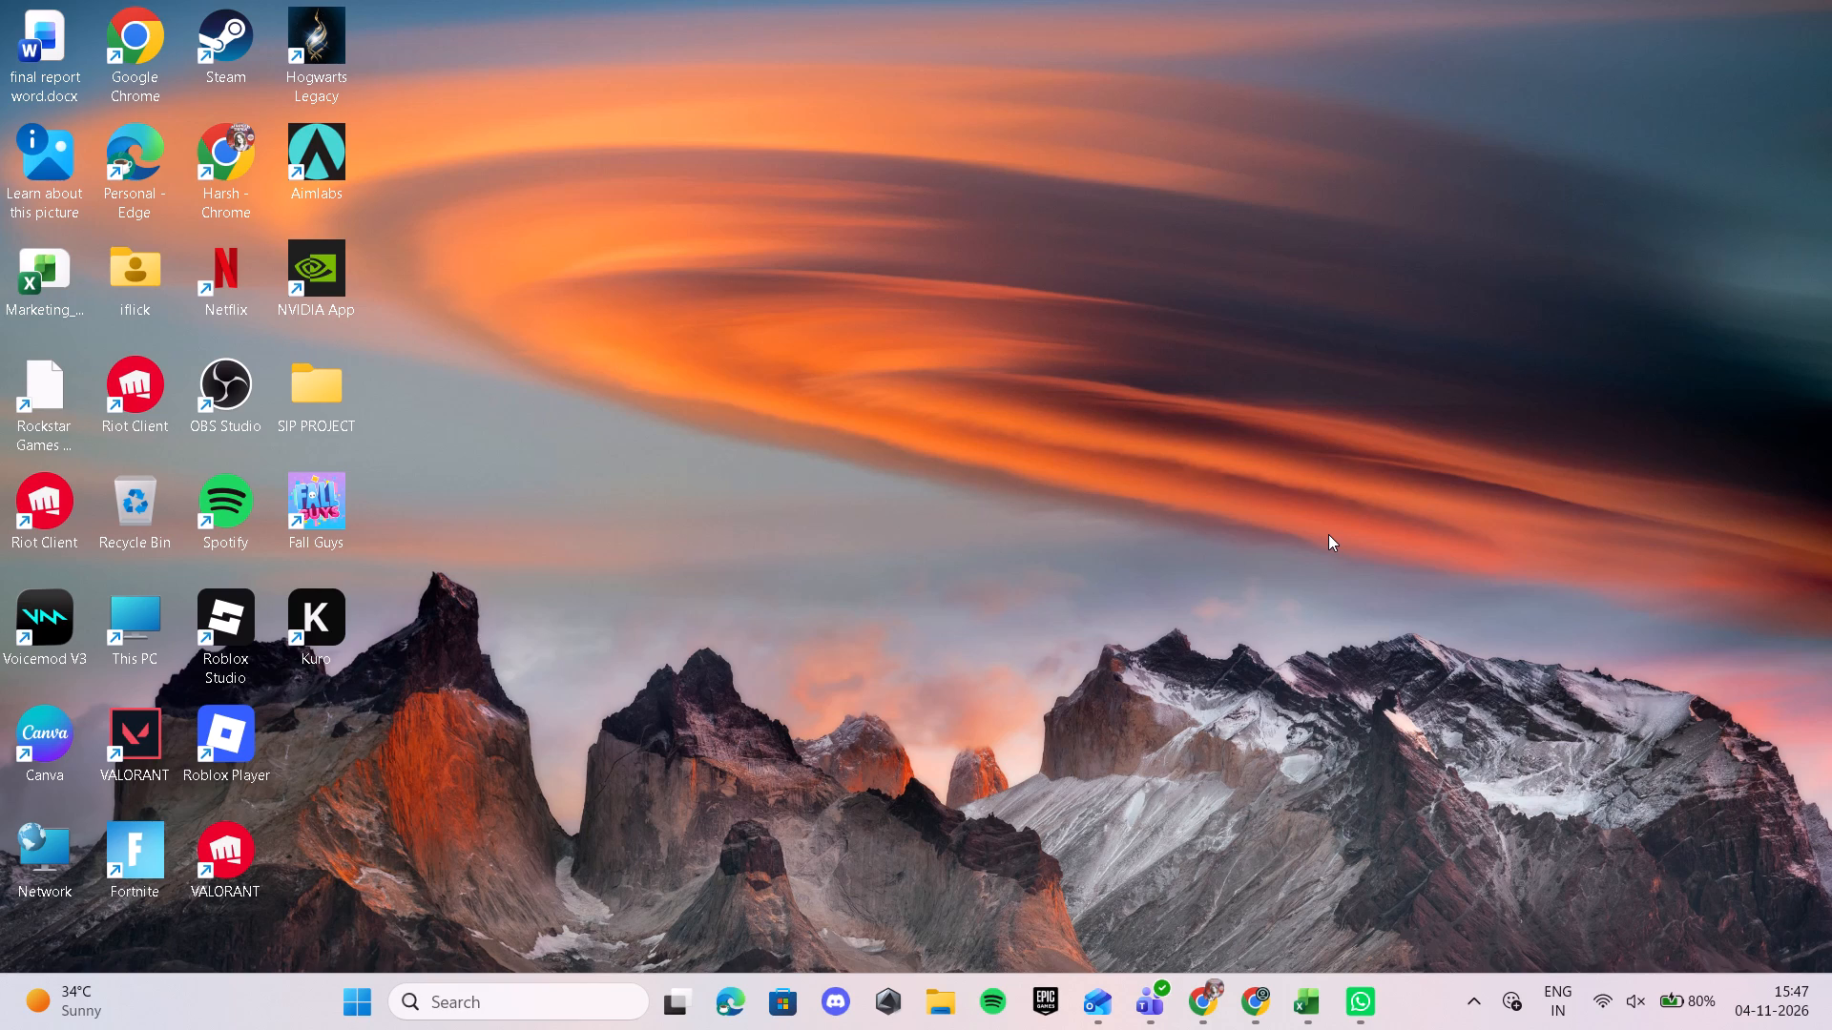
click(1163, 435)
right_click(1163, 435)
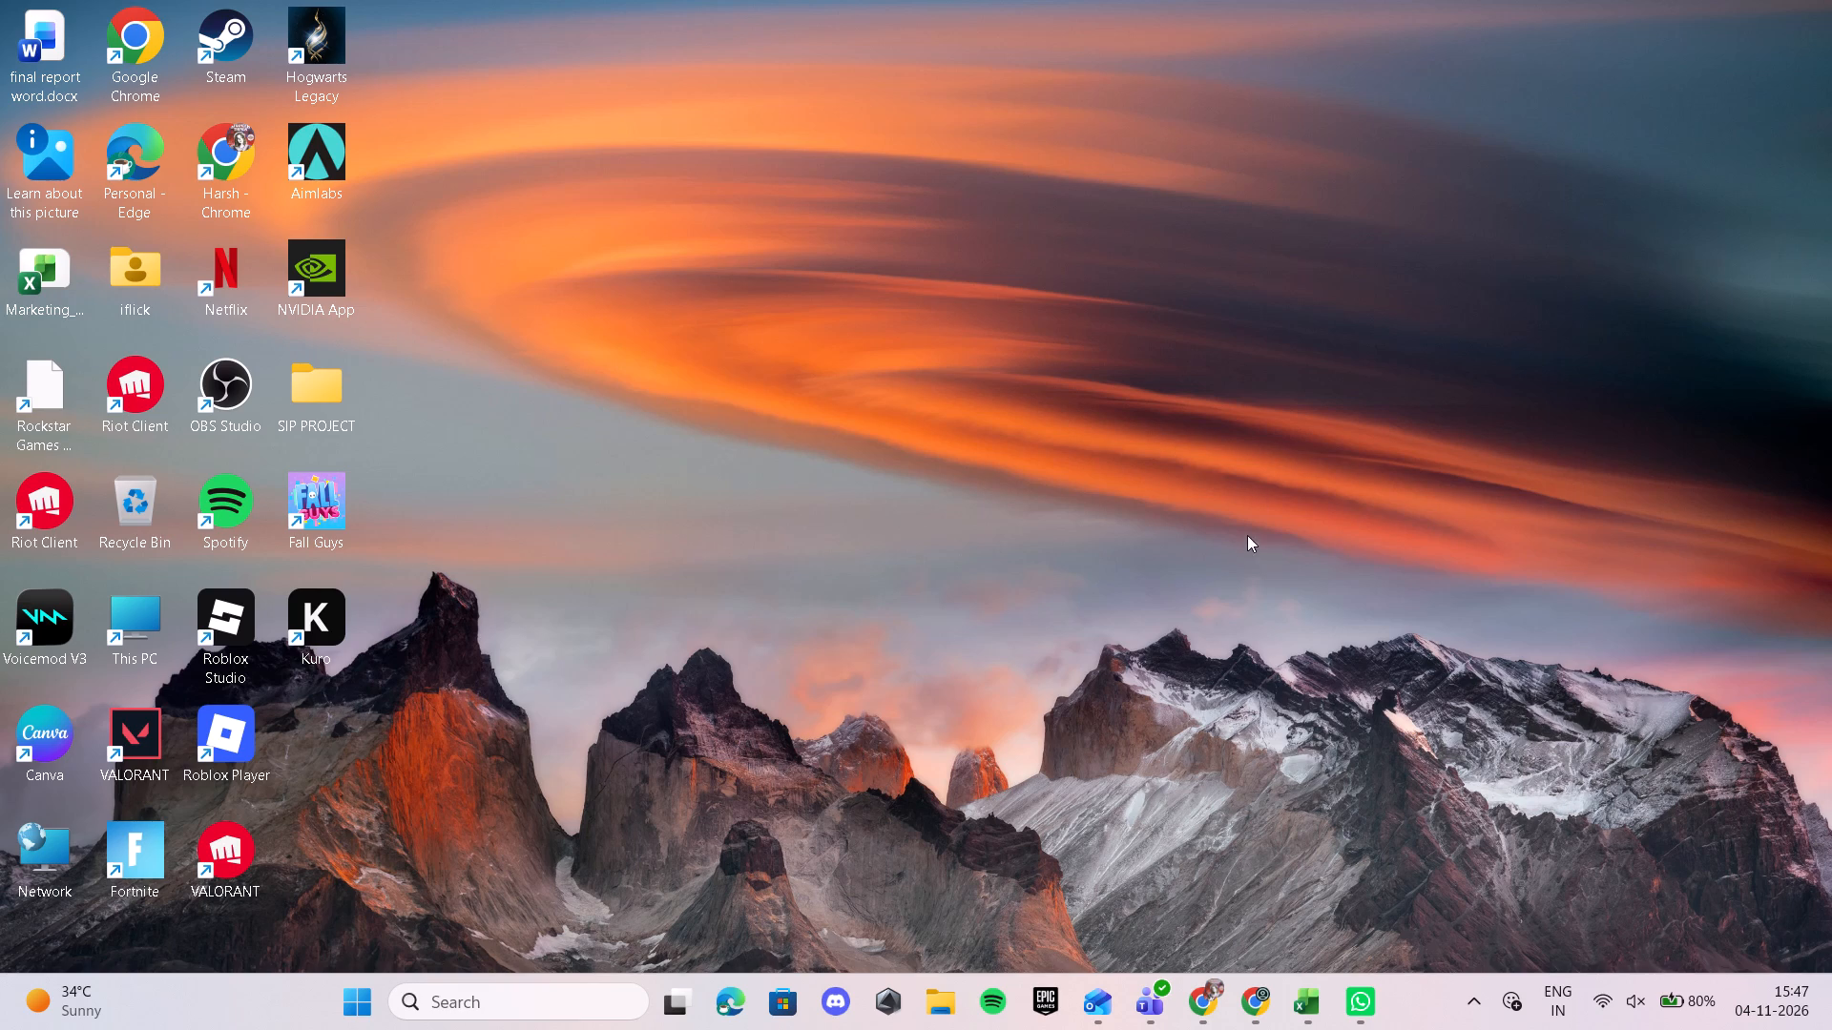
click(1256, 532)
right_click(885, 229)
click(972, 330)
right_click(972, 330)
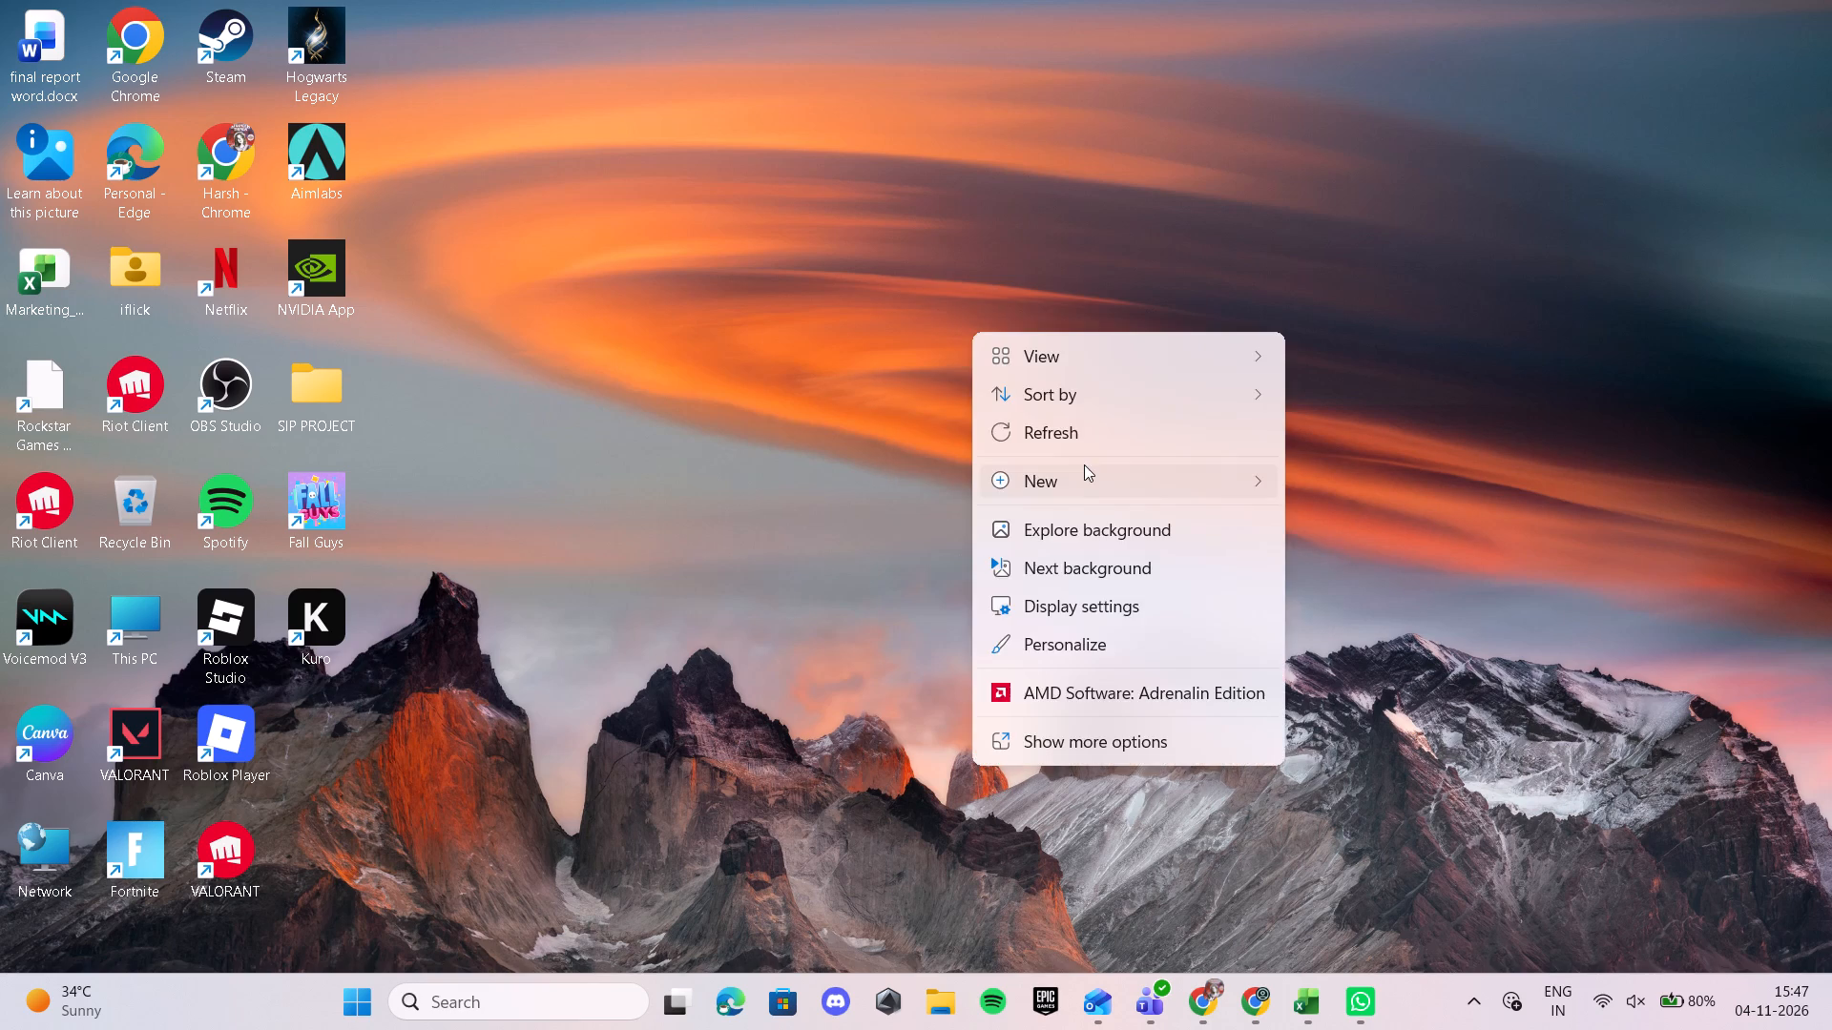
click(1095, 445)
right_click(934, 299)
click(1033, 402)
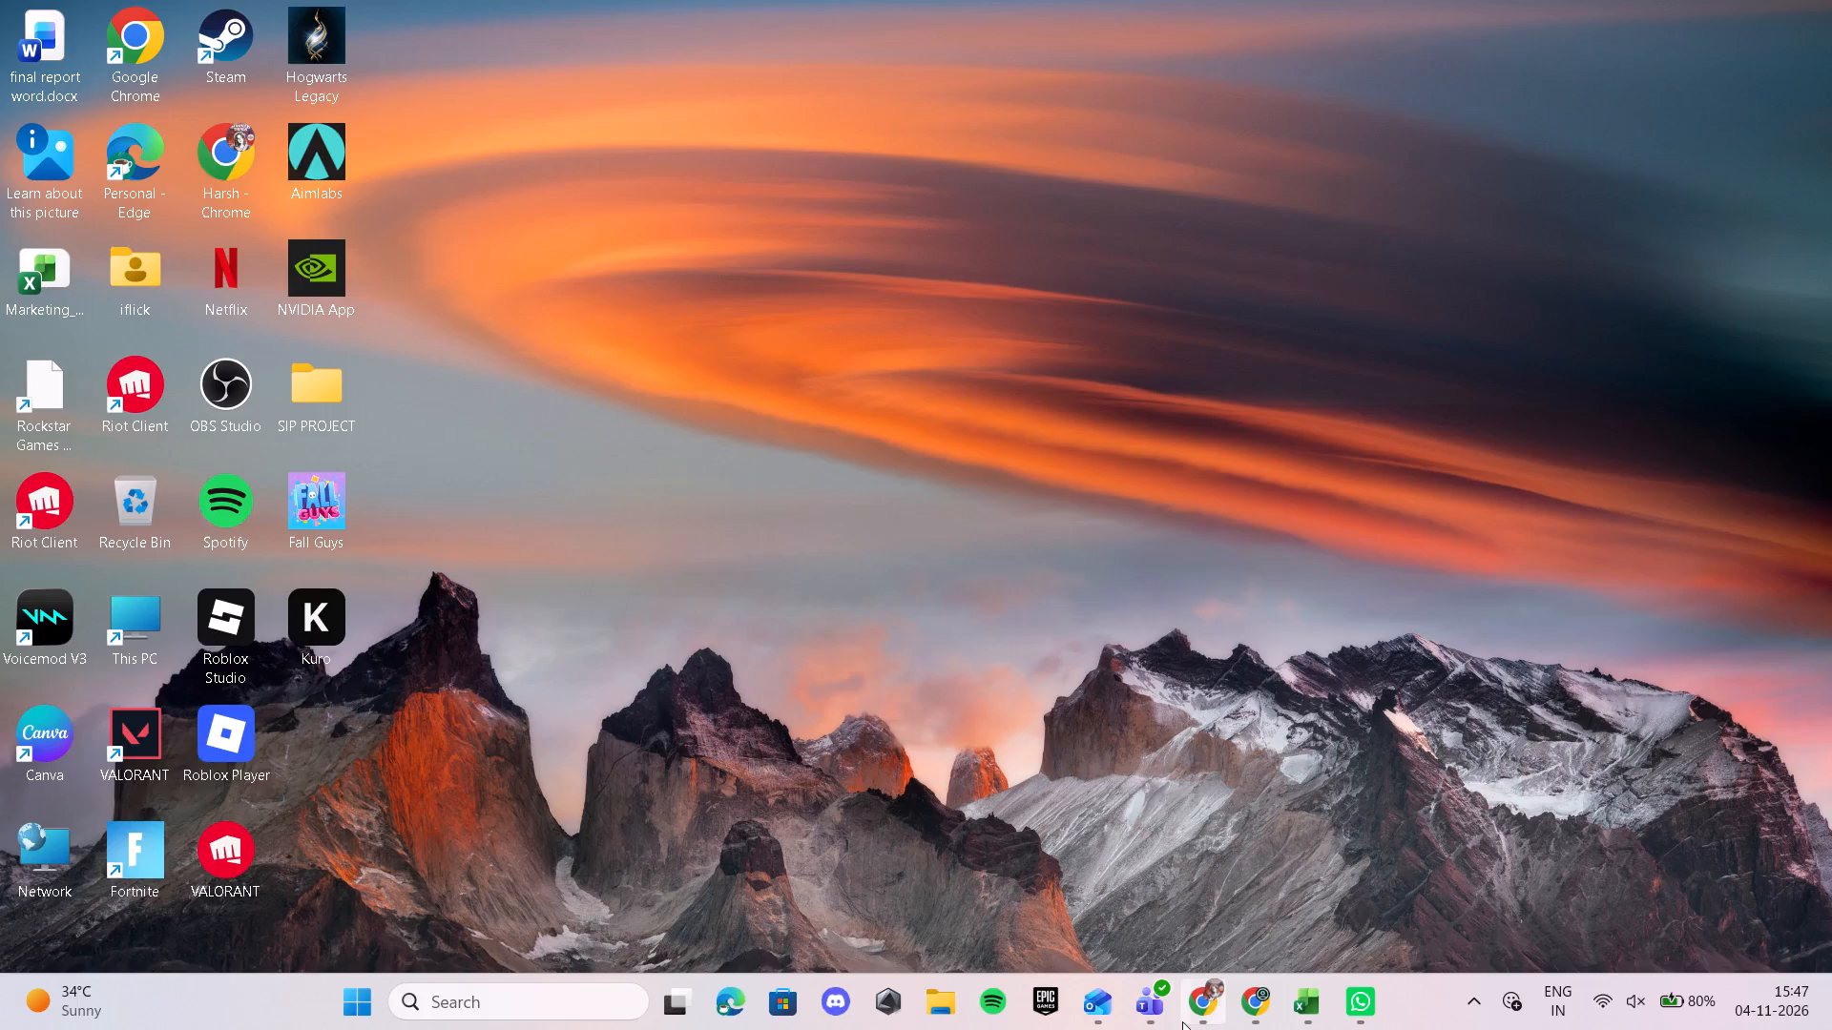
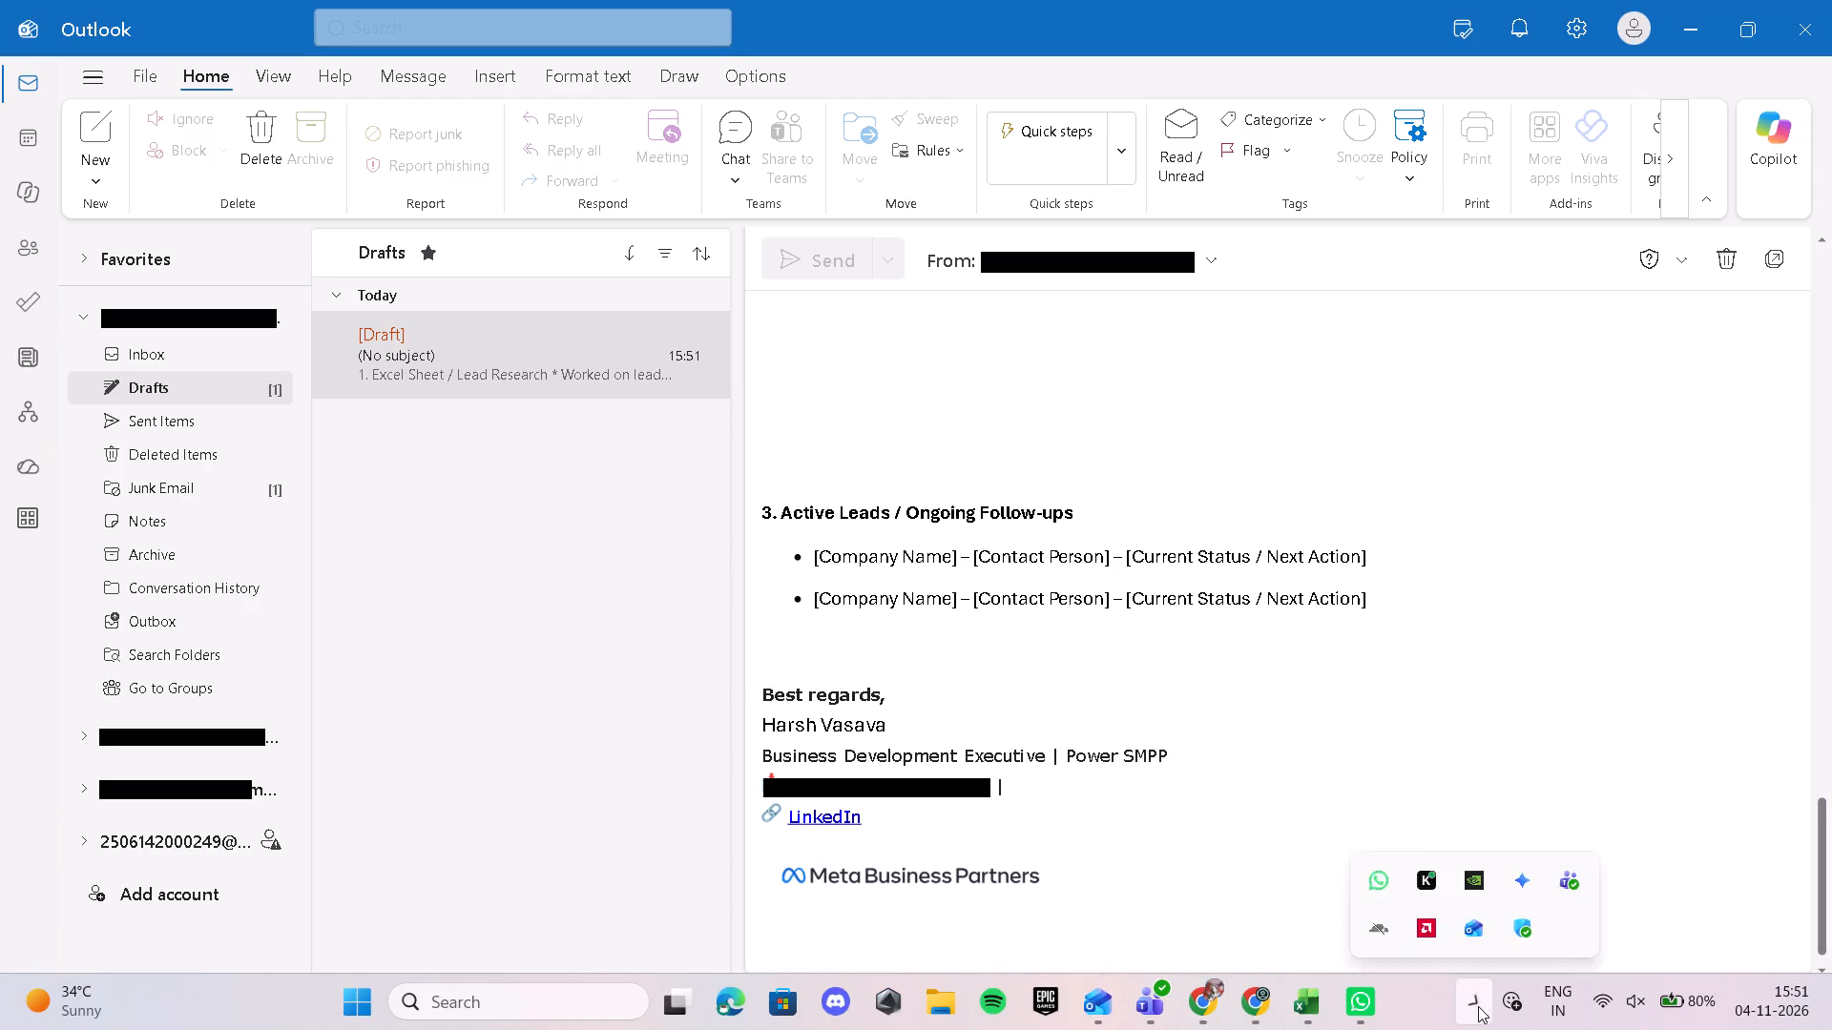
Bring up the previews of the open Outlook windows to choose which one to switch to.
click(1087, 1015)
click(1087, 1015)
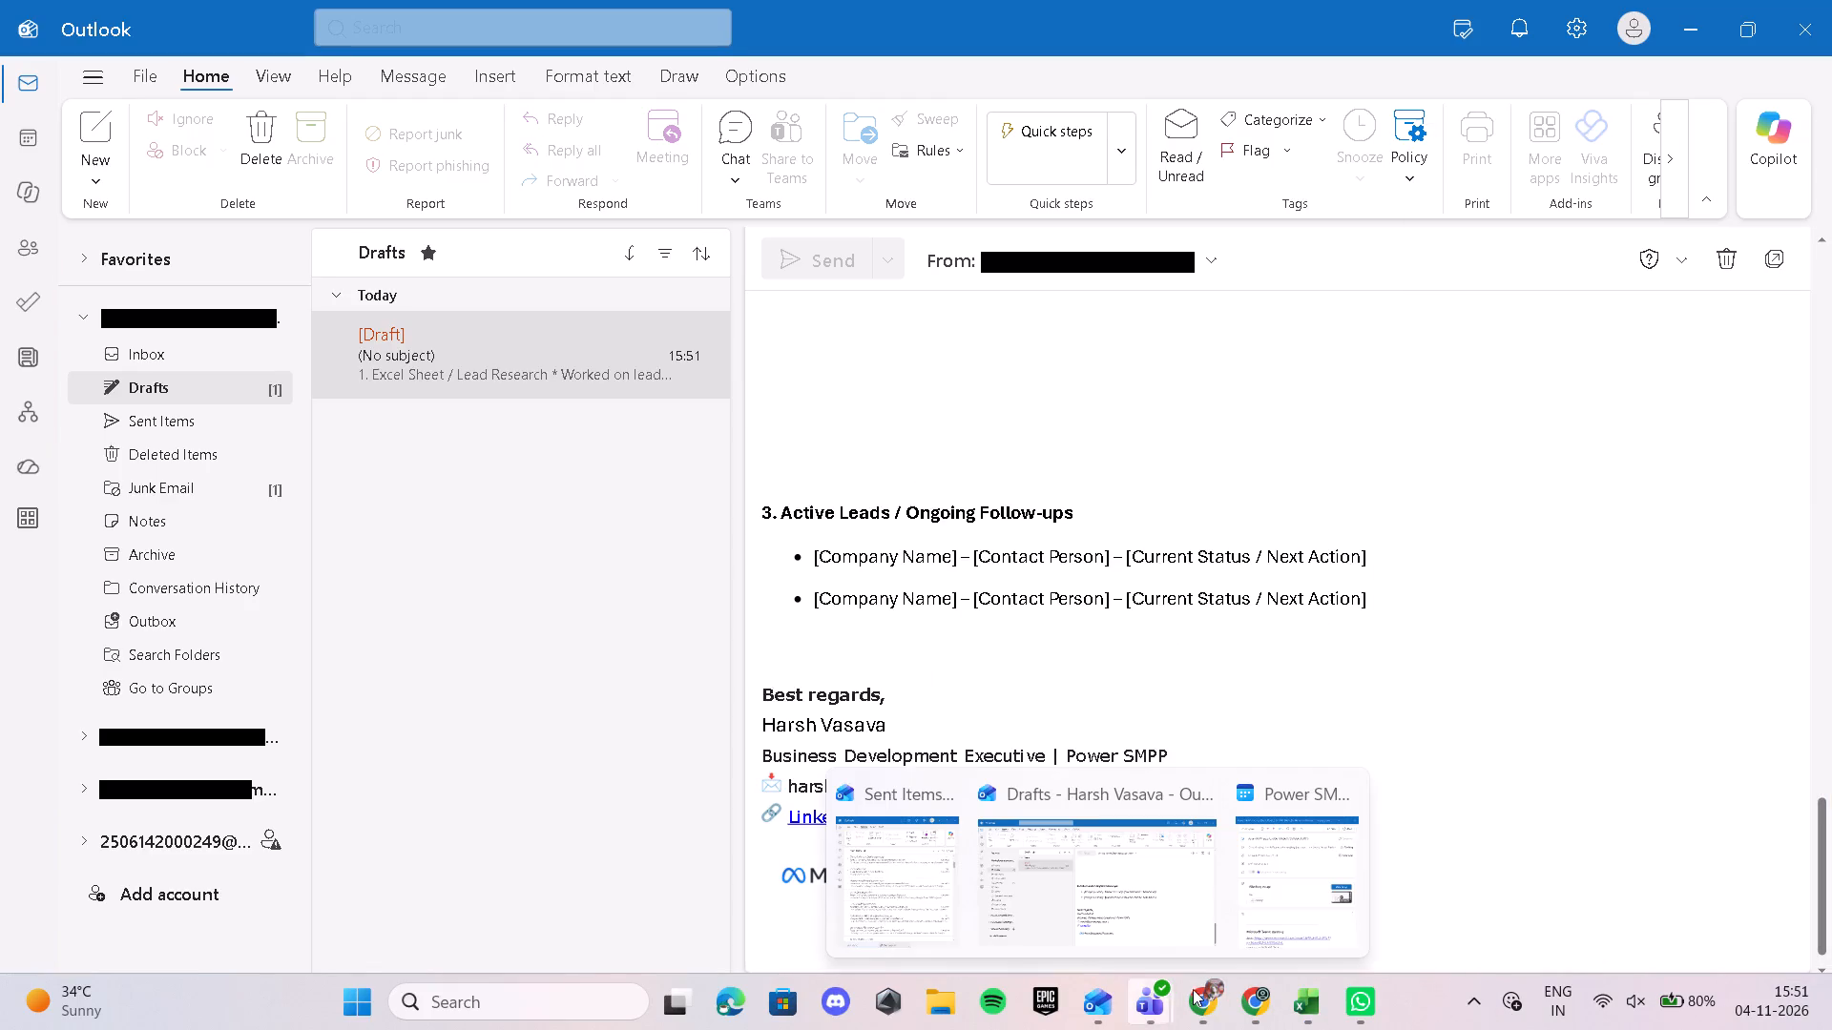
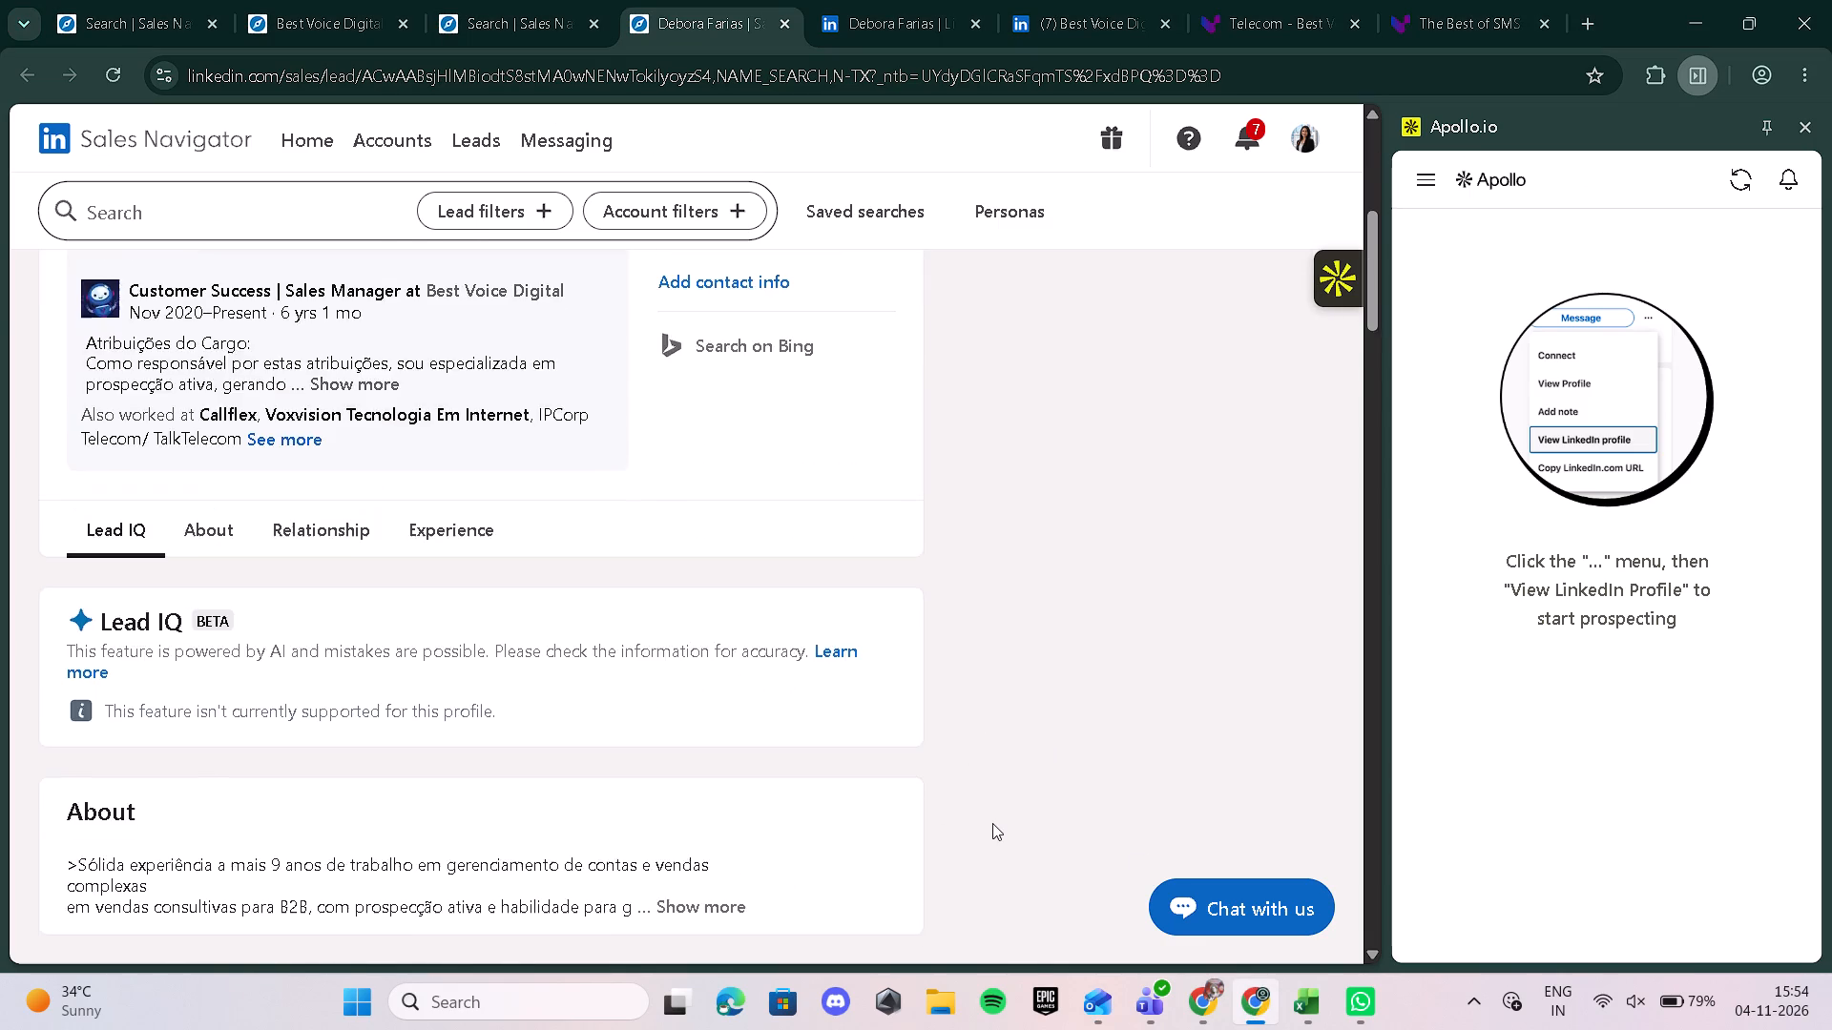
Review the Best Voice Digital sales manager's Sales Navigator profile, covering the About, Relationship and Experience sections.
scroll(992, 823, down, 9)
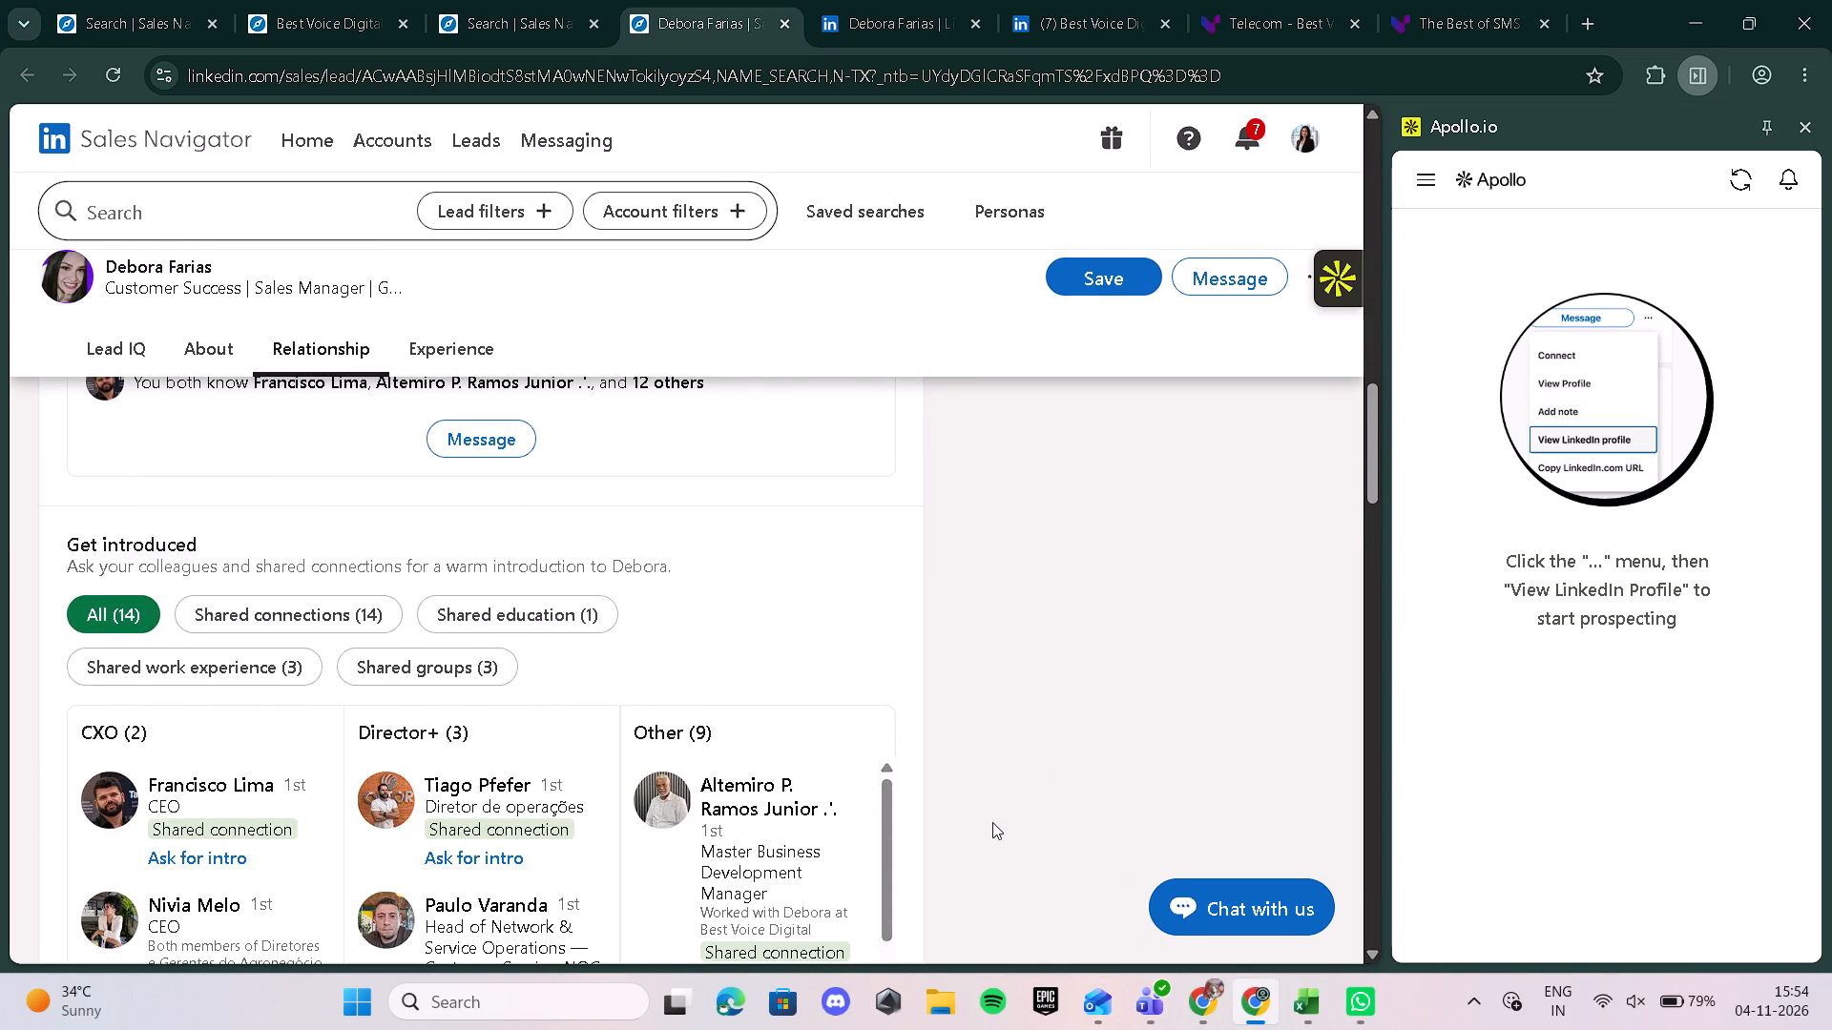
scroll(992, 822, down, 4)
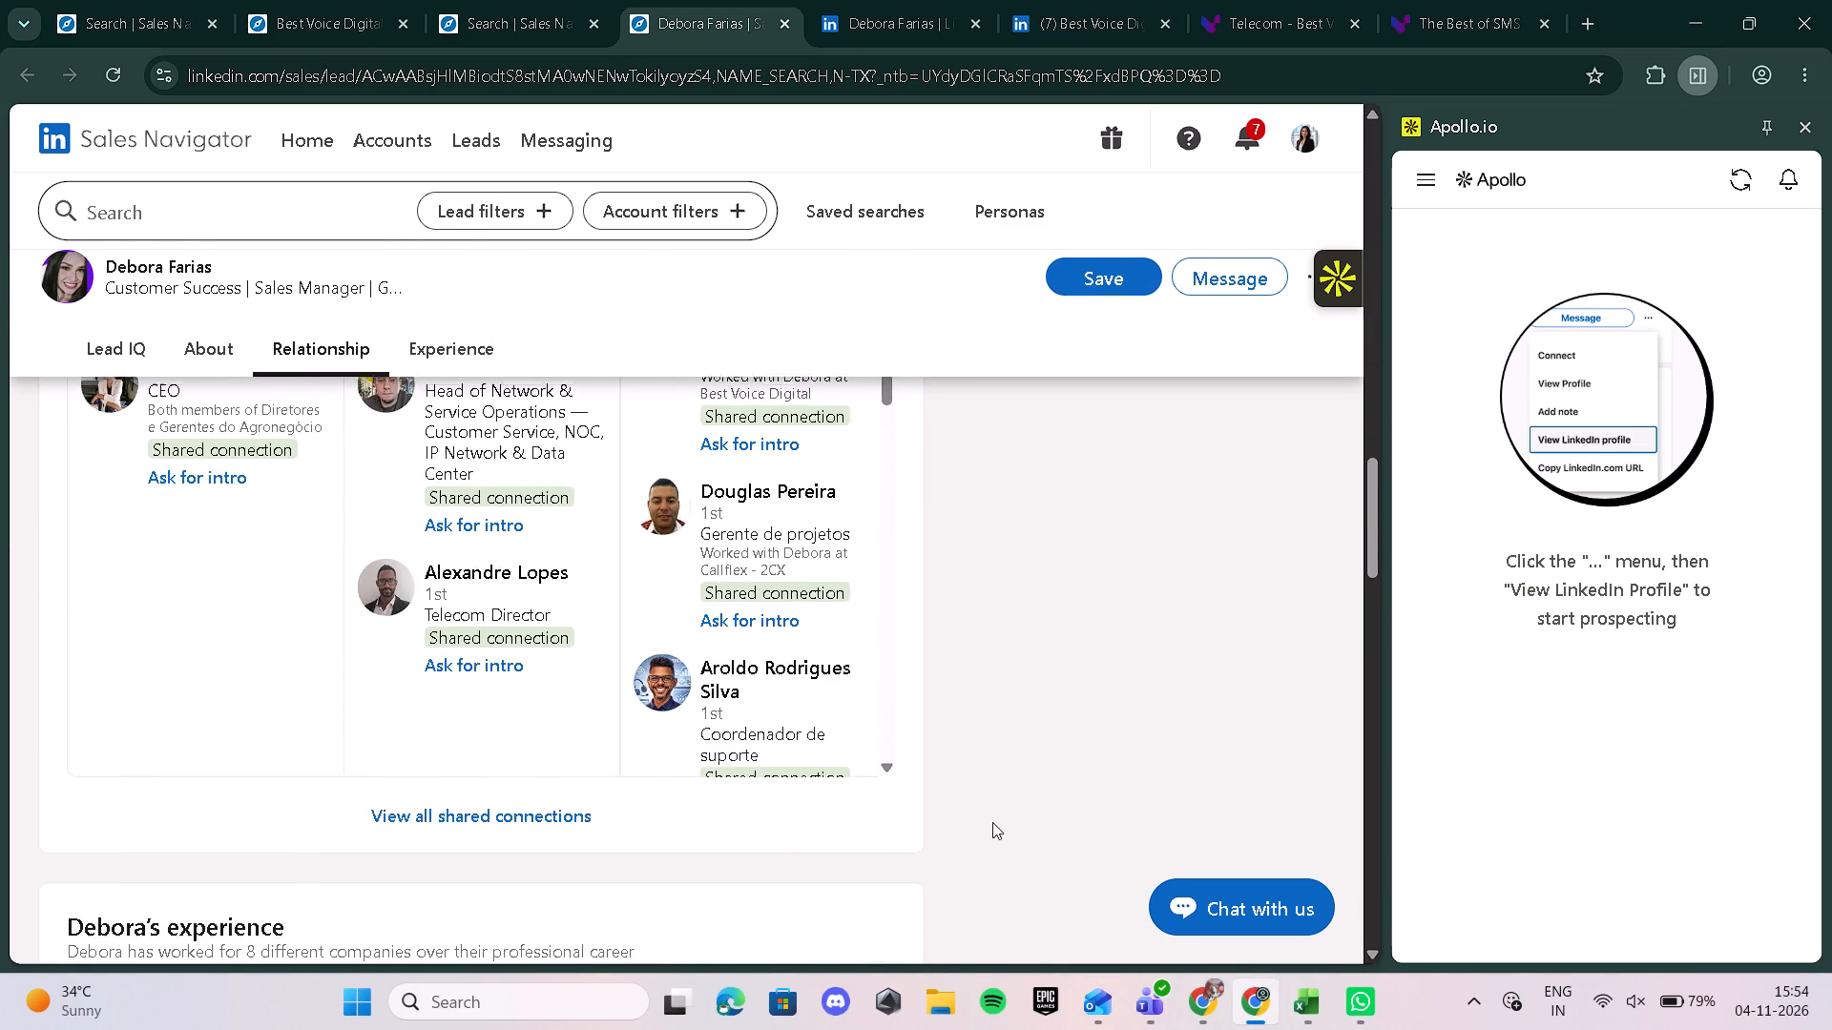
scroll(992, 822, down, 7)
Switch from the Sales Navigator lead profile to Outlook.
click(1105, 1004)
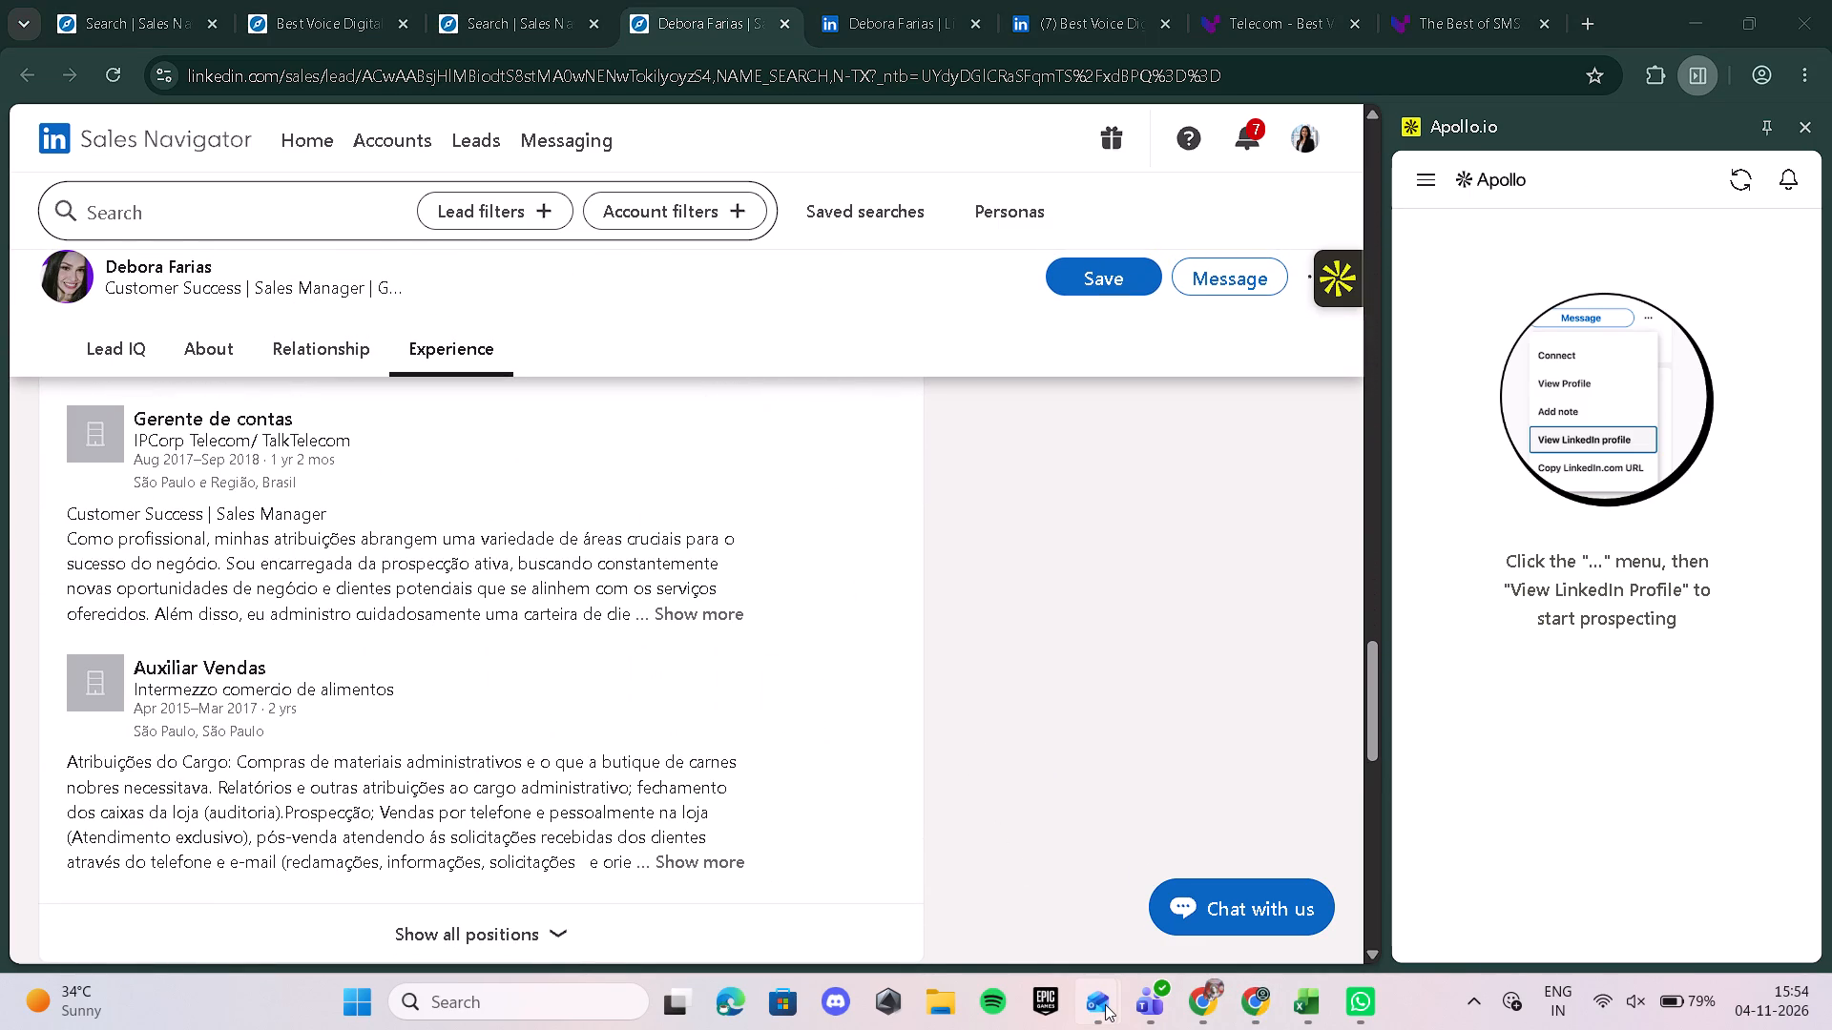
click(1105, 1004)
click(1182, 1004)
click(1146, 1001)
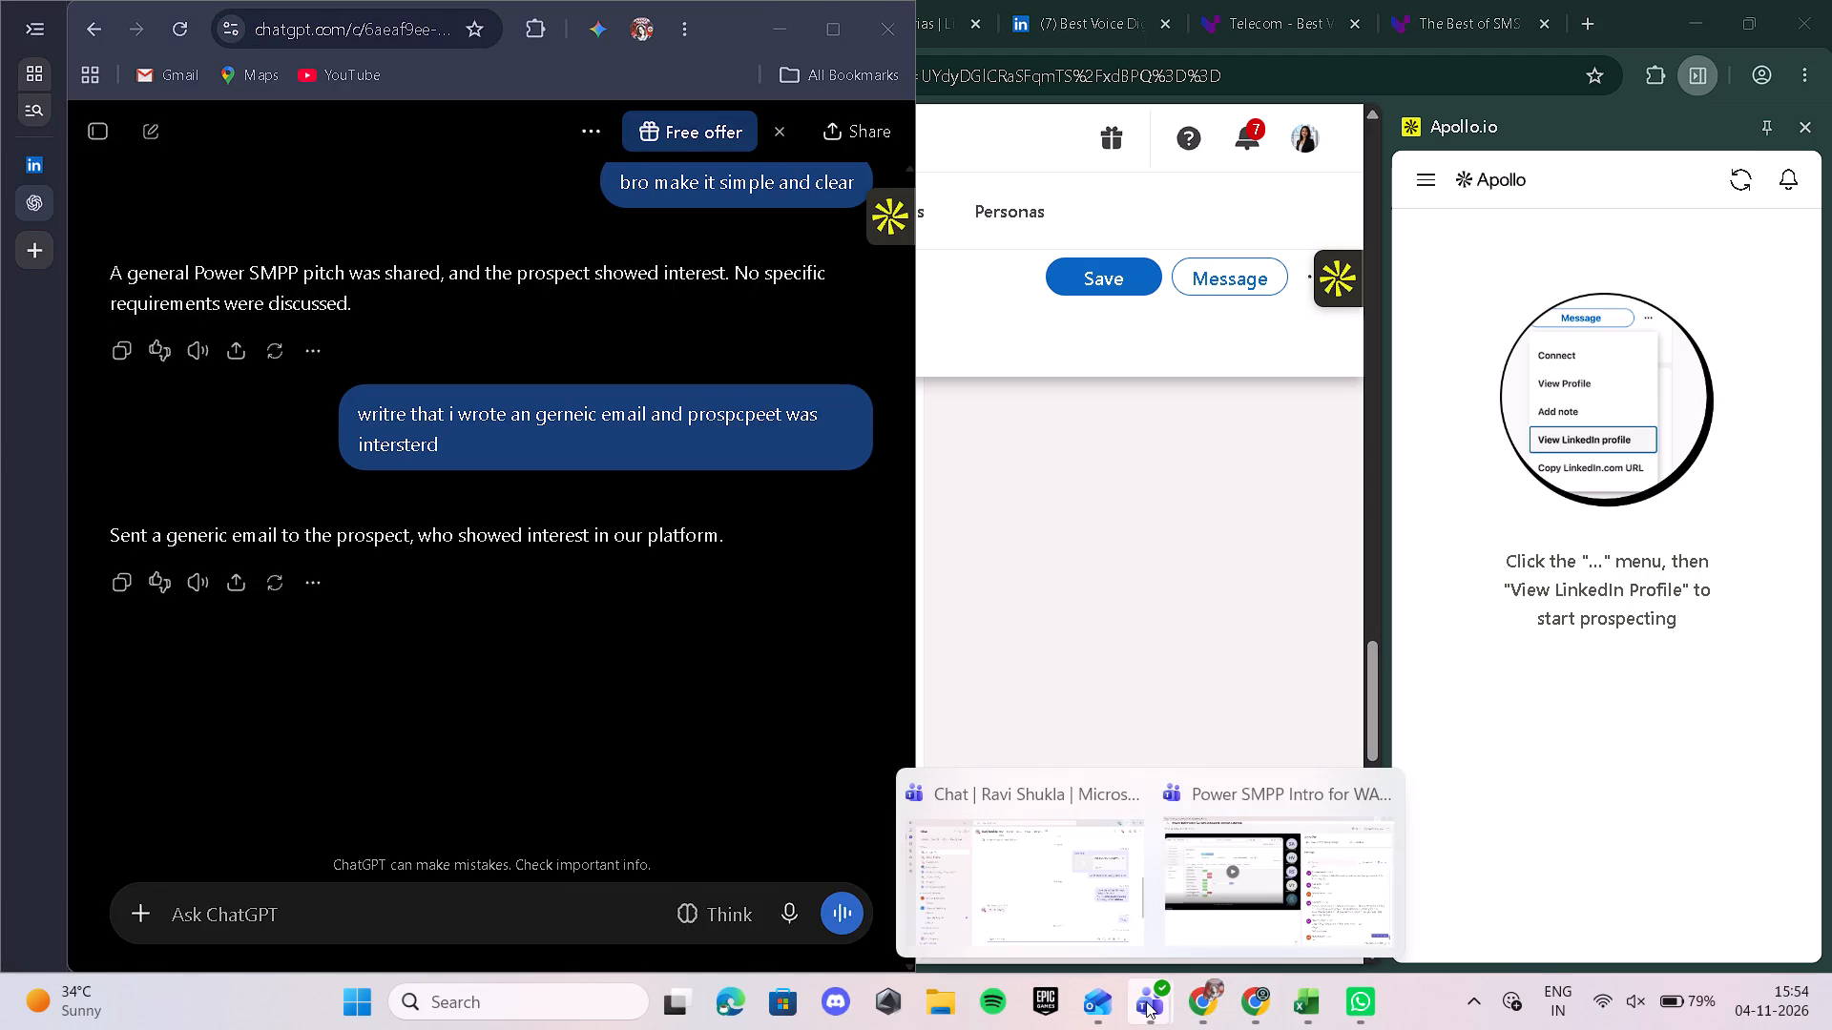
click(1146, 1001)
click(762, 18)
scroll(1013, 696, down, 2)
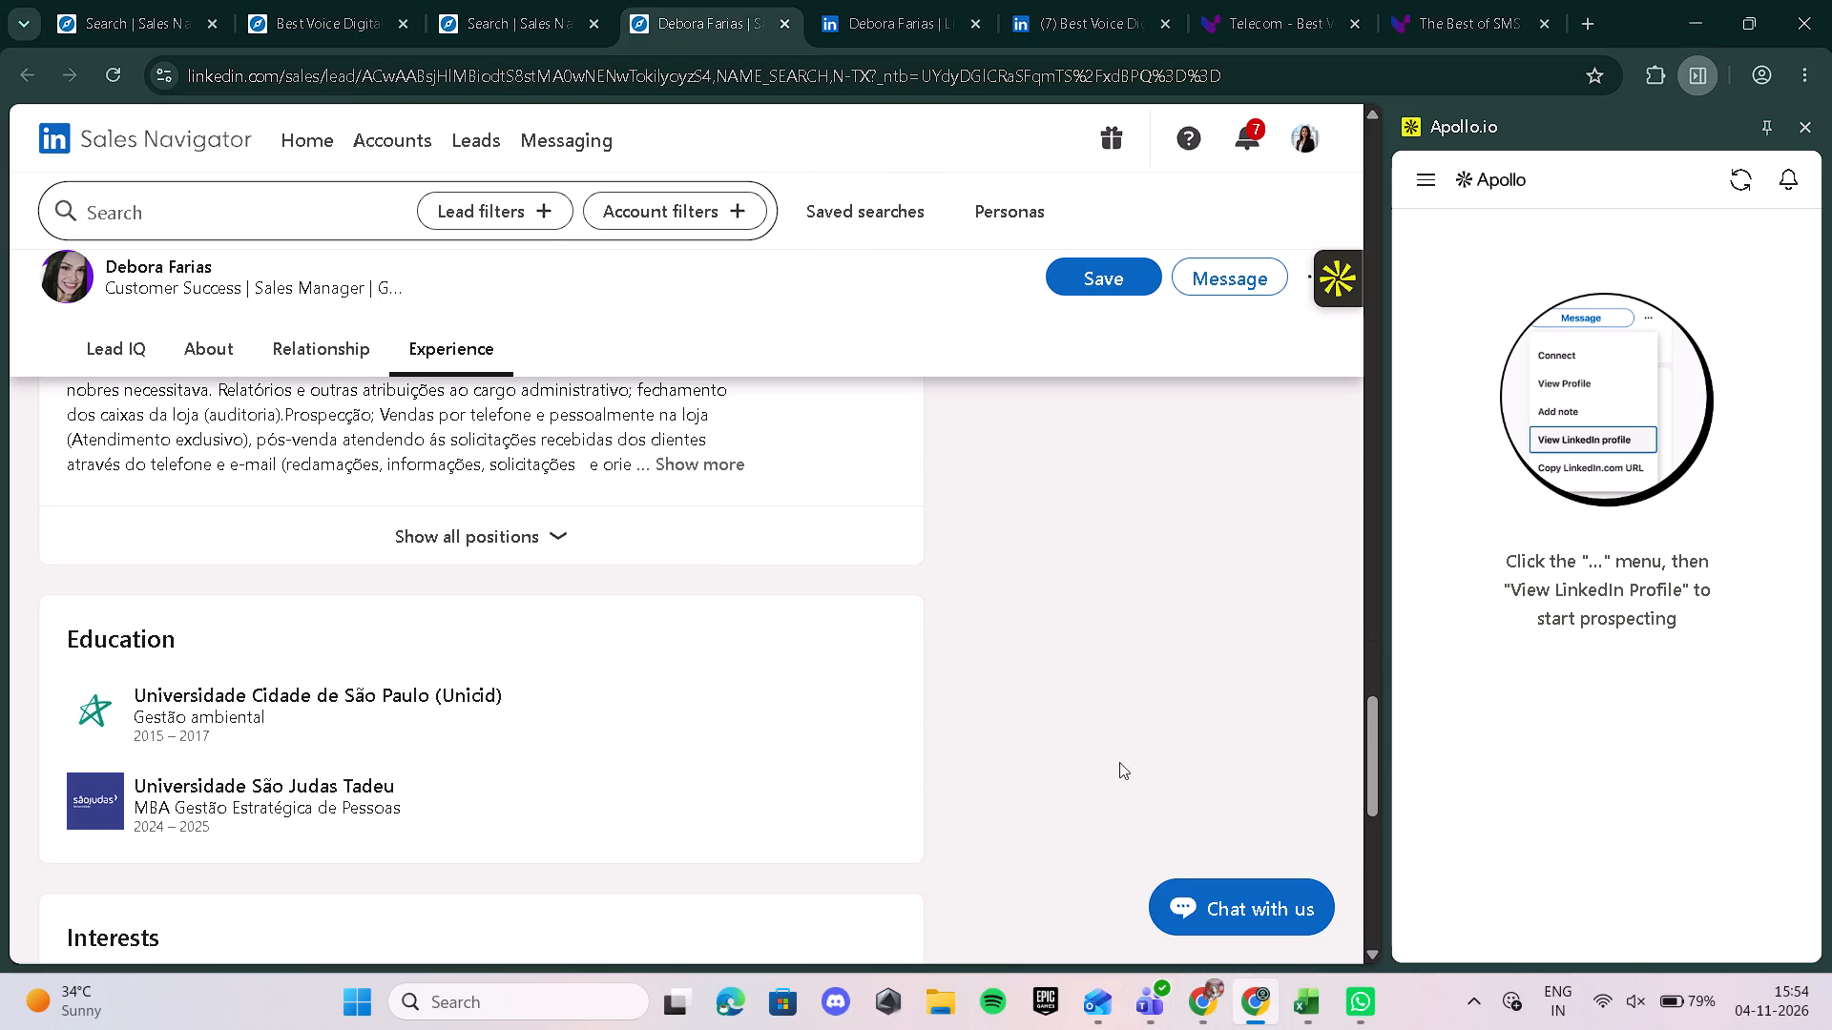
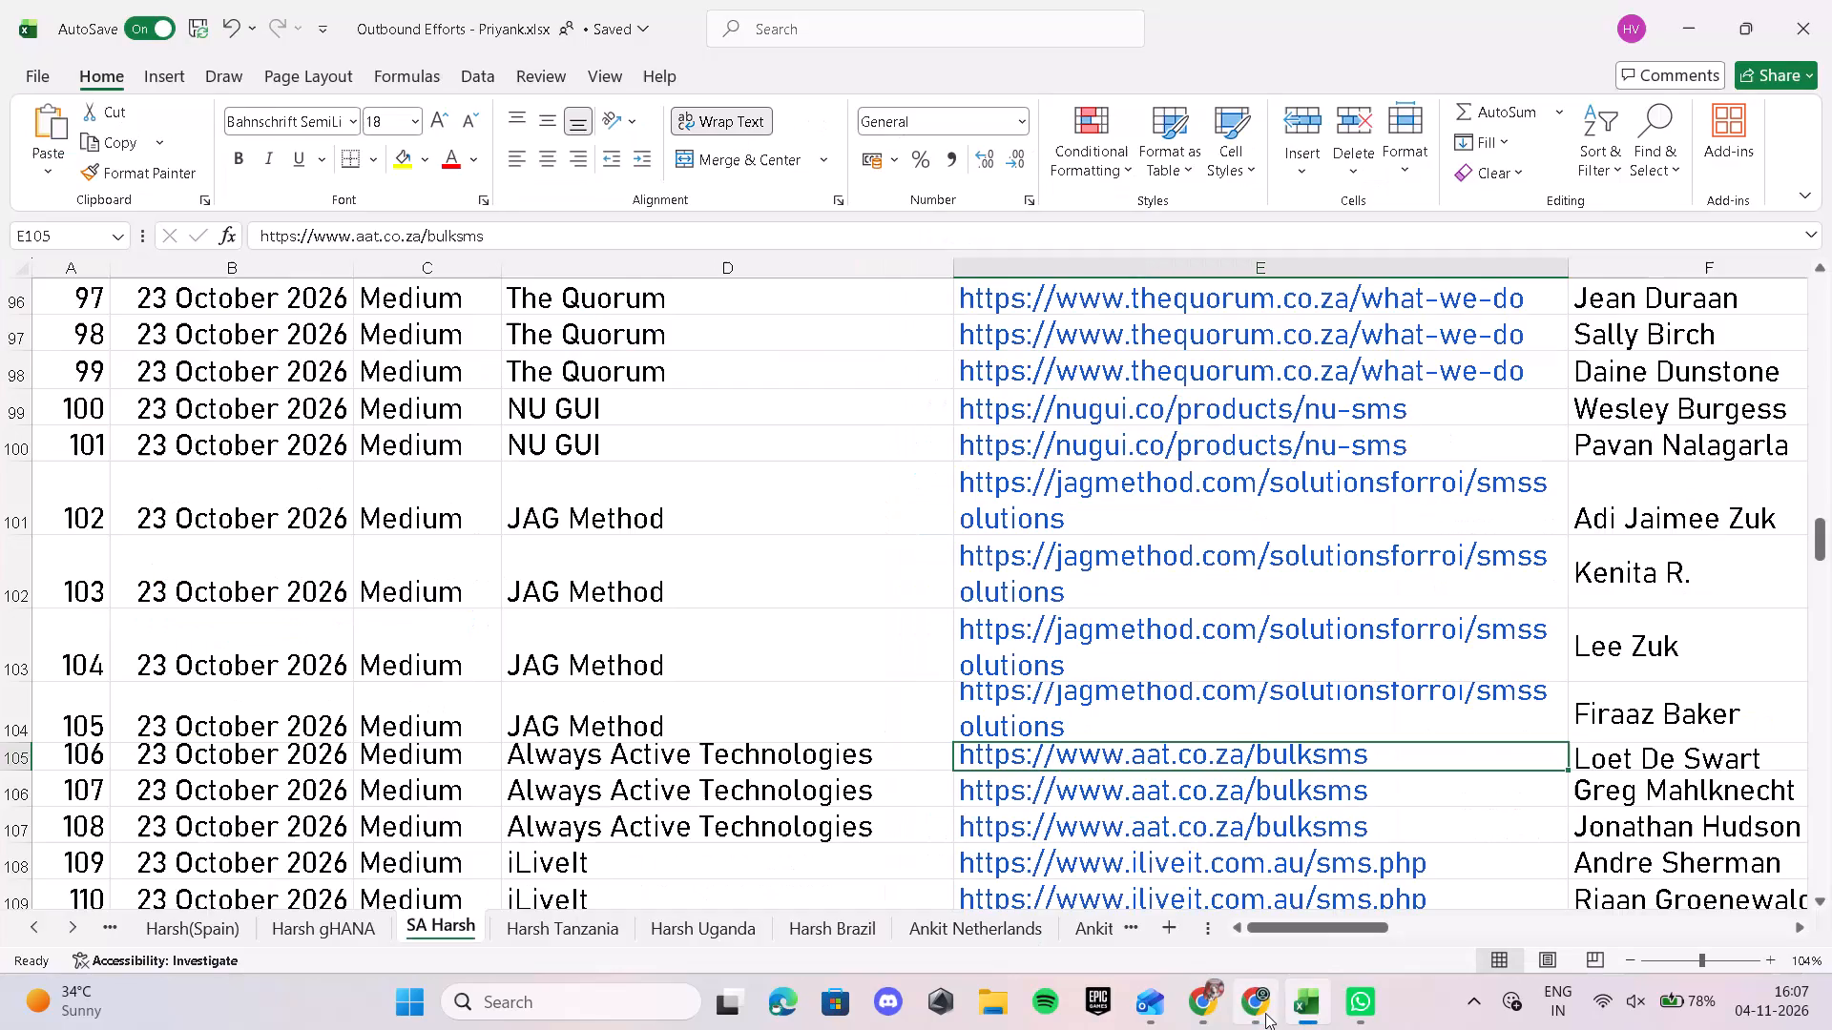
Switch from the Excel outbound sheet to the Chrome window showing the ChatGPT conversation about the generic email and the prospect's interest.
double_click(1195, 1023)
click(1160, 1027)
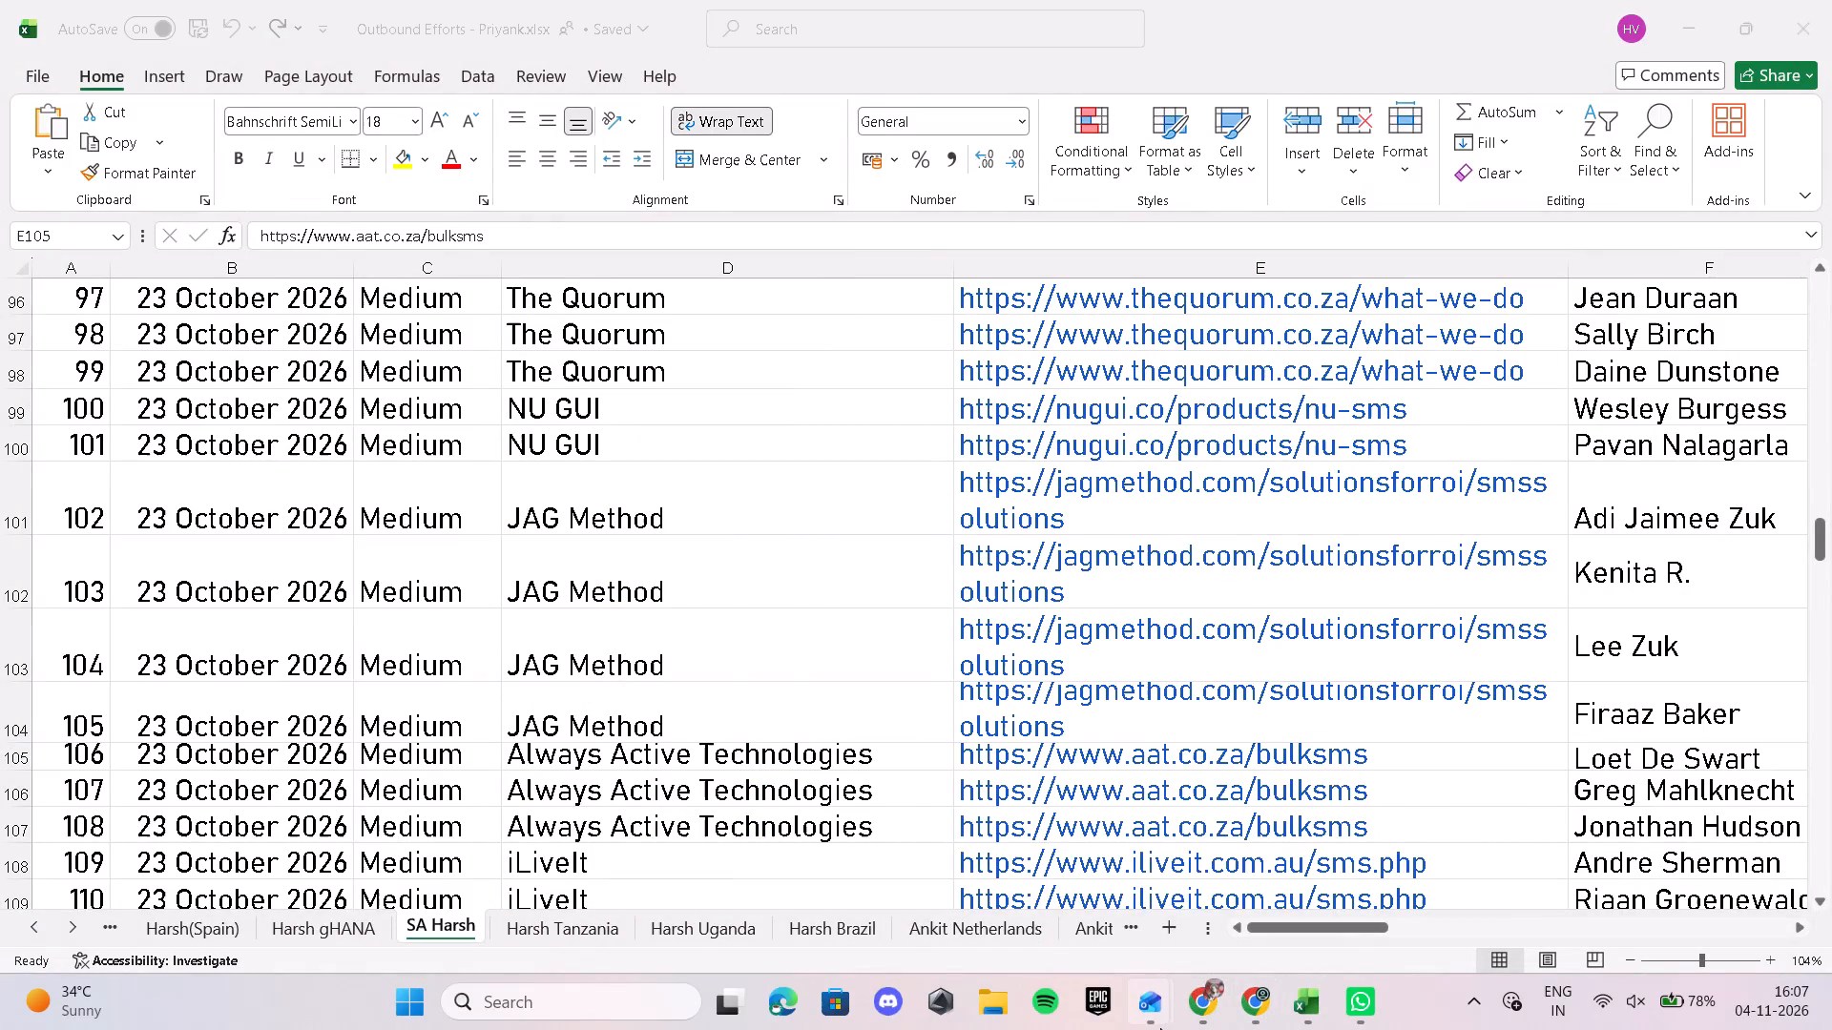
click(1160, 1028)
click(1235, 1026)
click(1205, 1027)
click(1205, 1027)
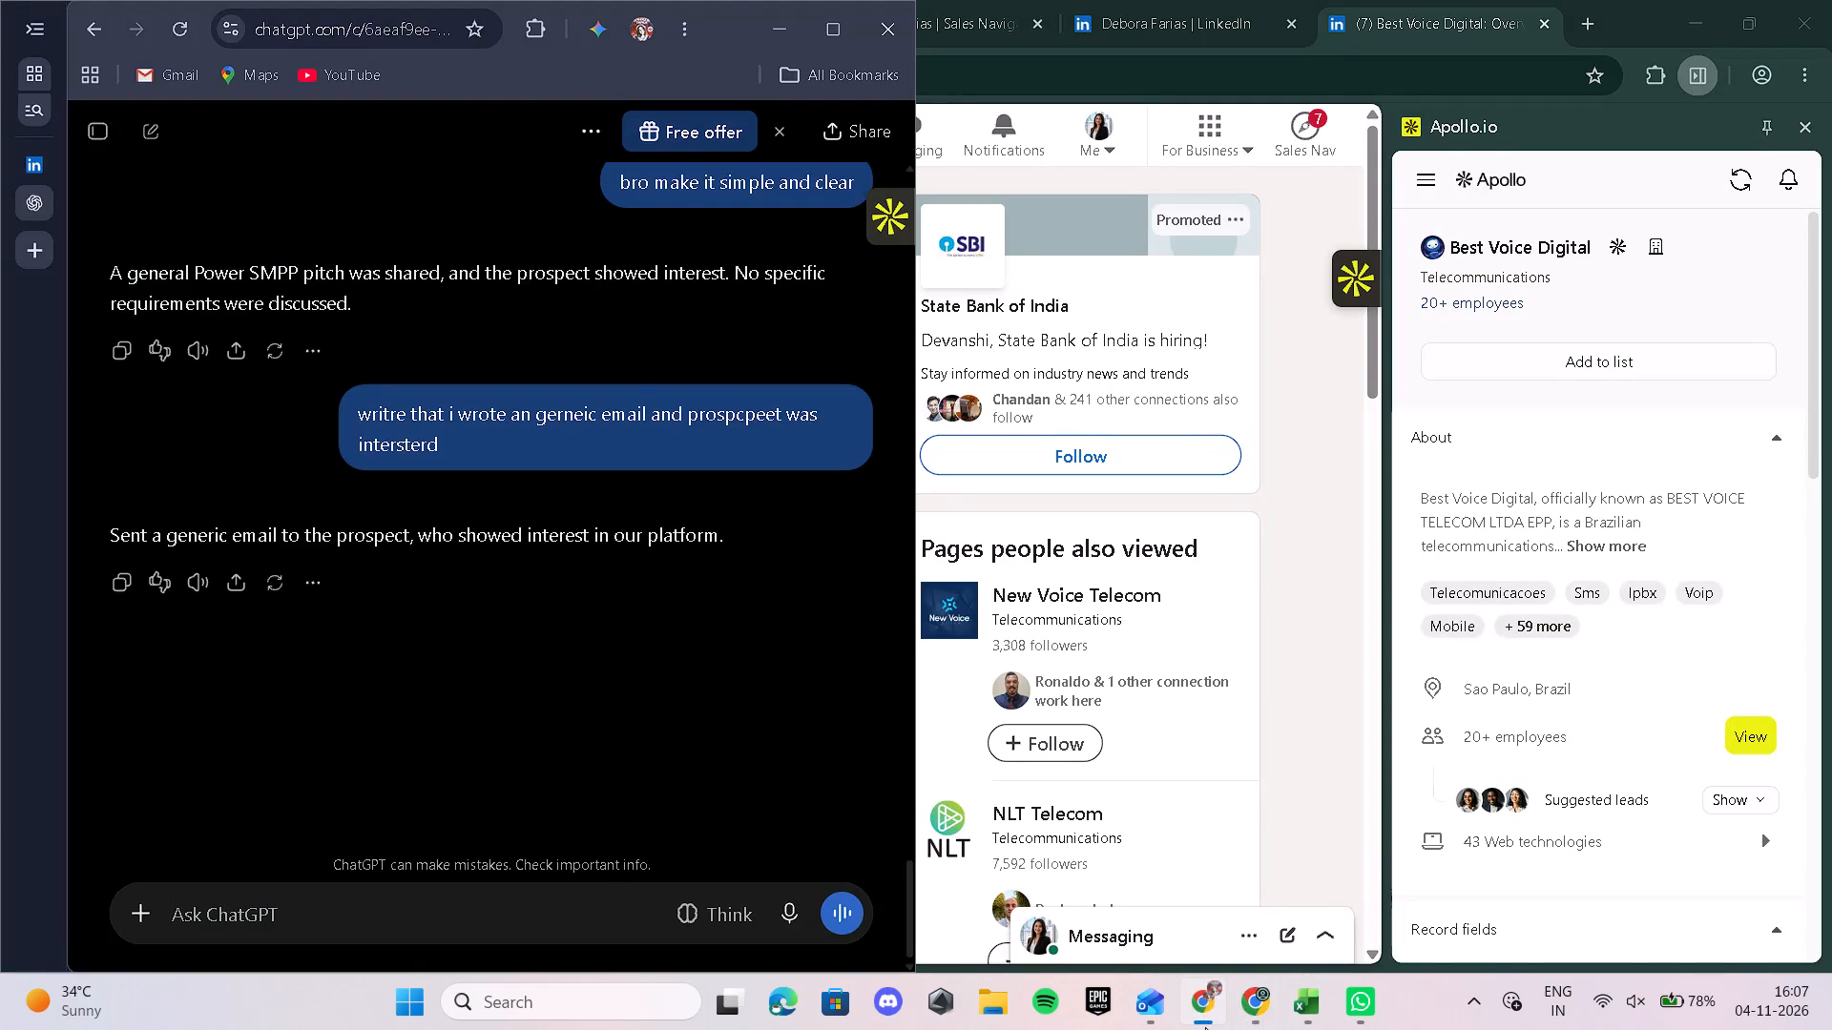
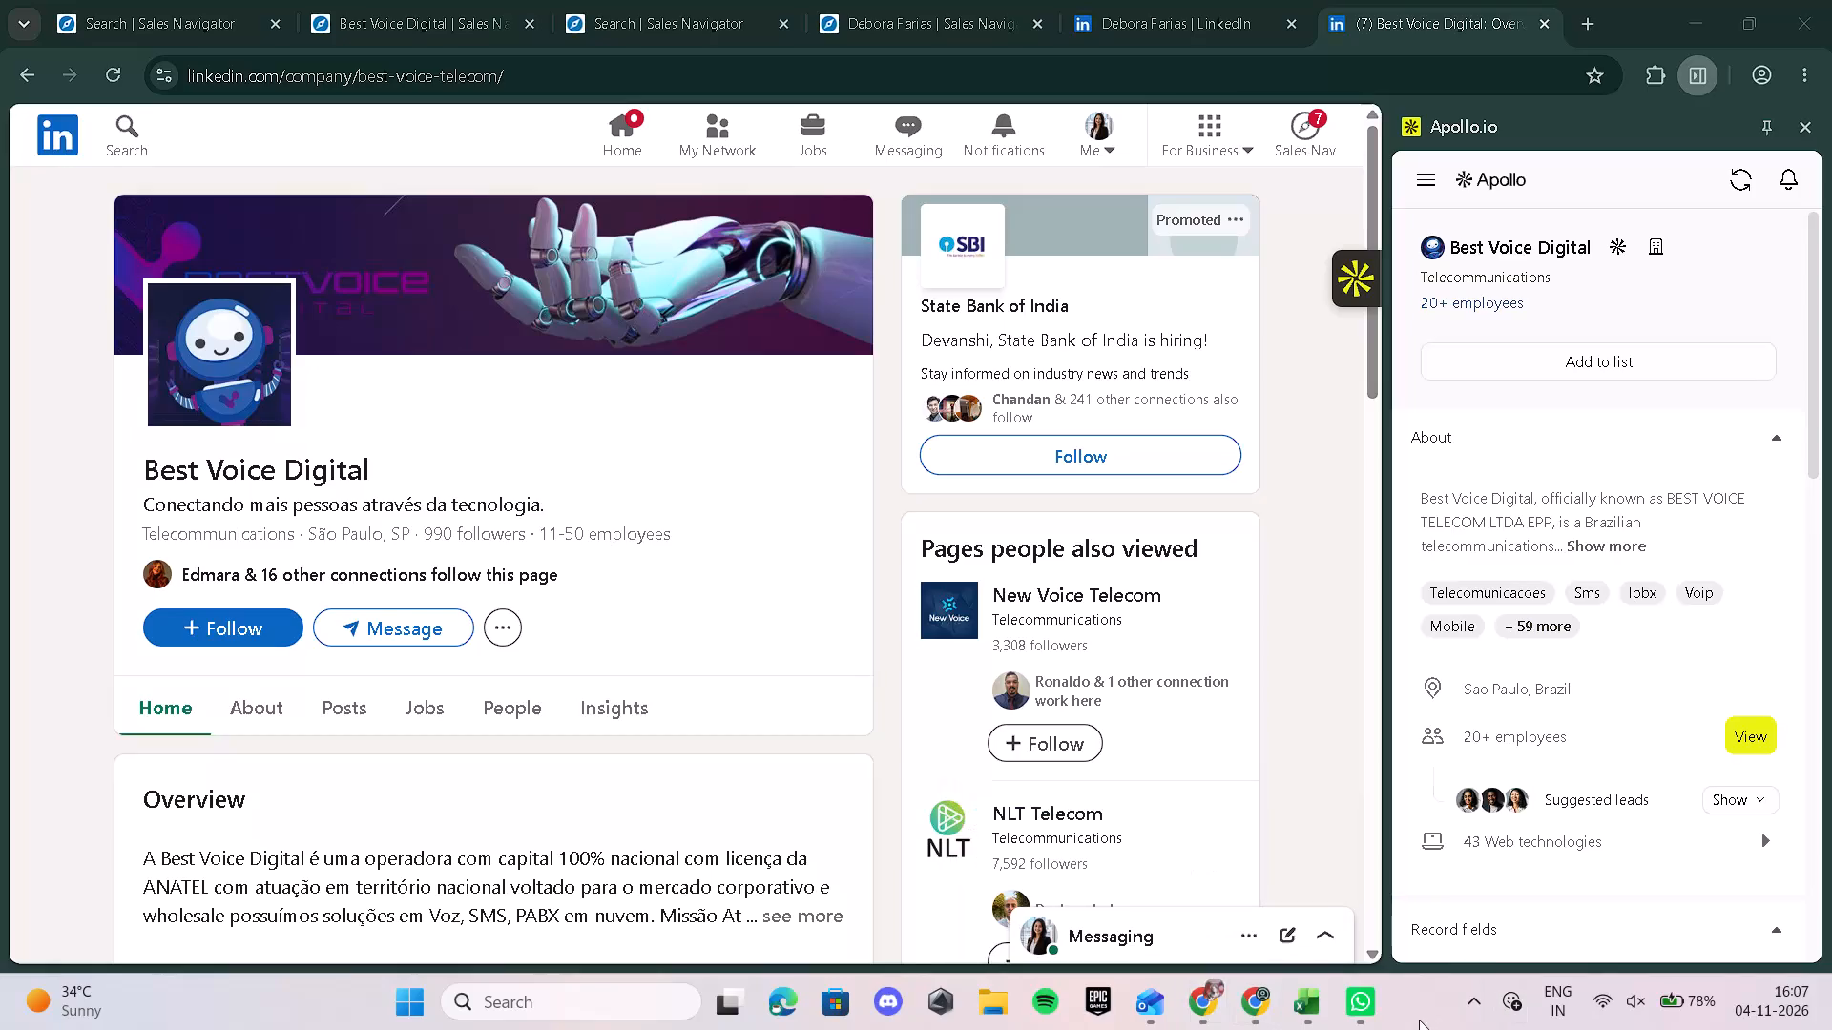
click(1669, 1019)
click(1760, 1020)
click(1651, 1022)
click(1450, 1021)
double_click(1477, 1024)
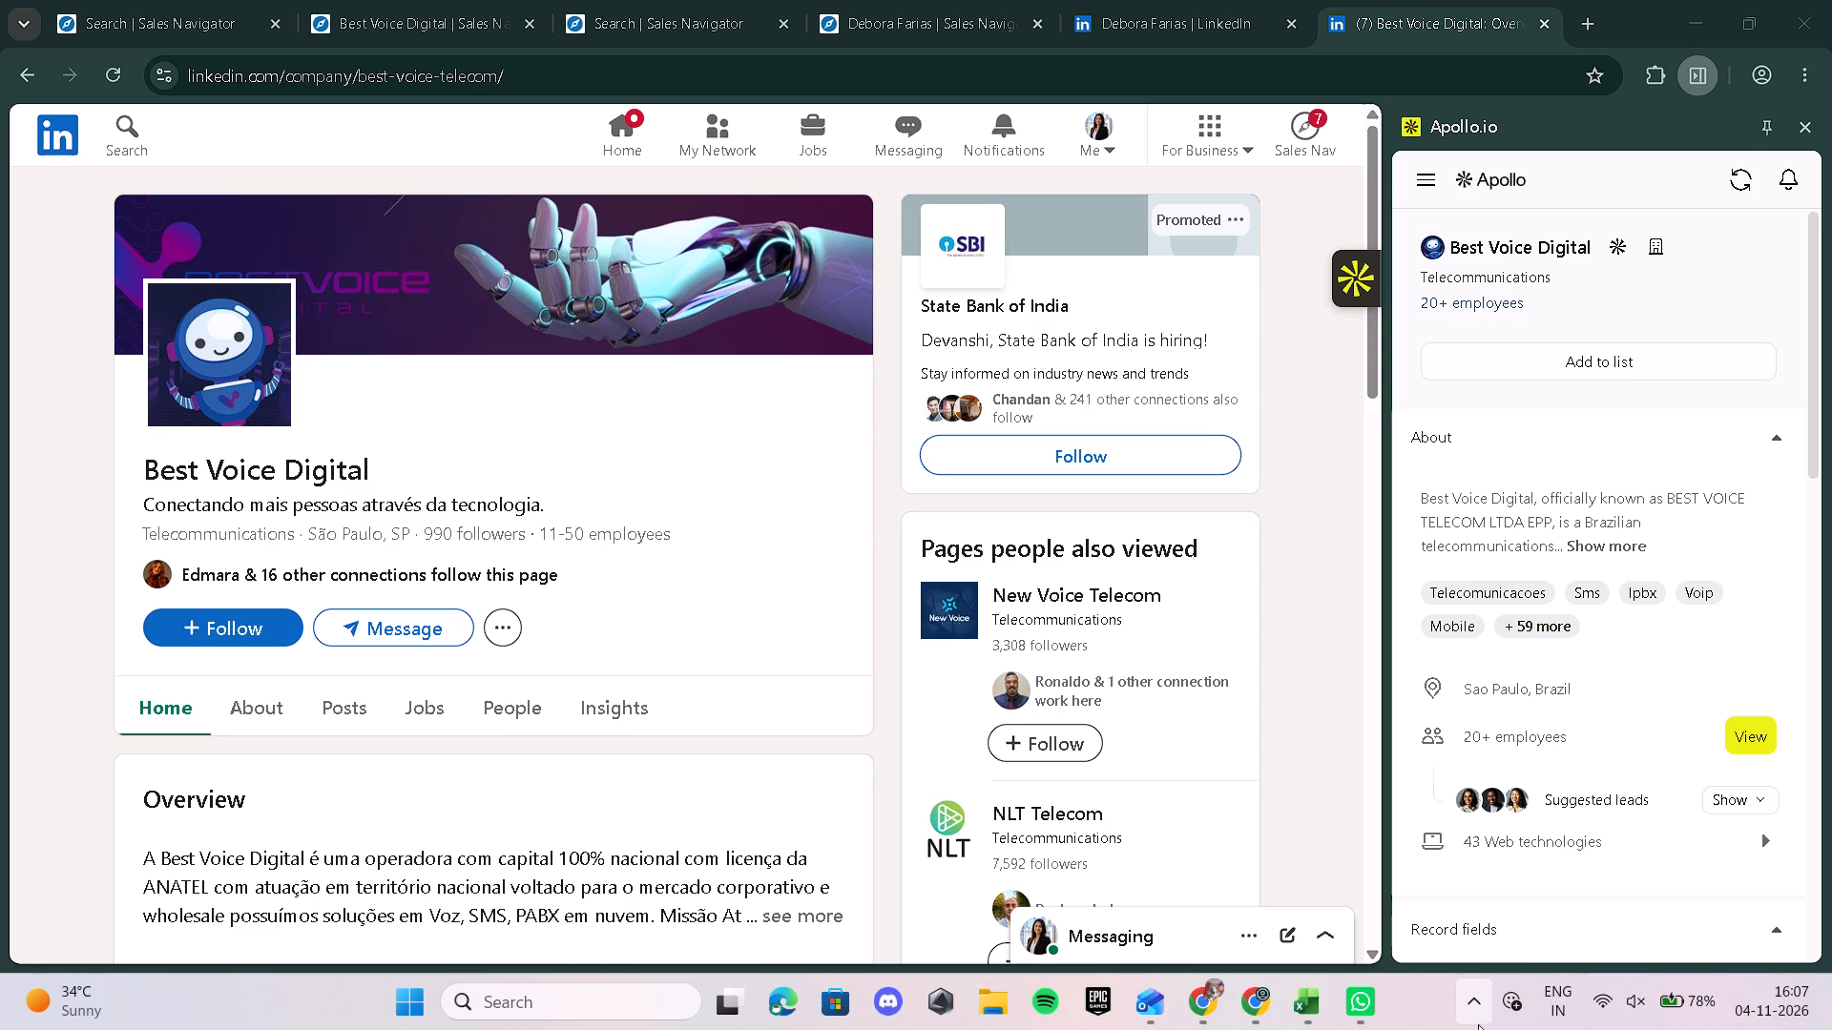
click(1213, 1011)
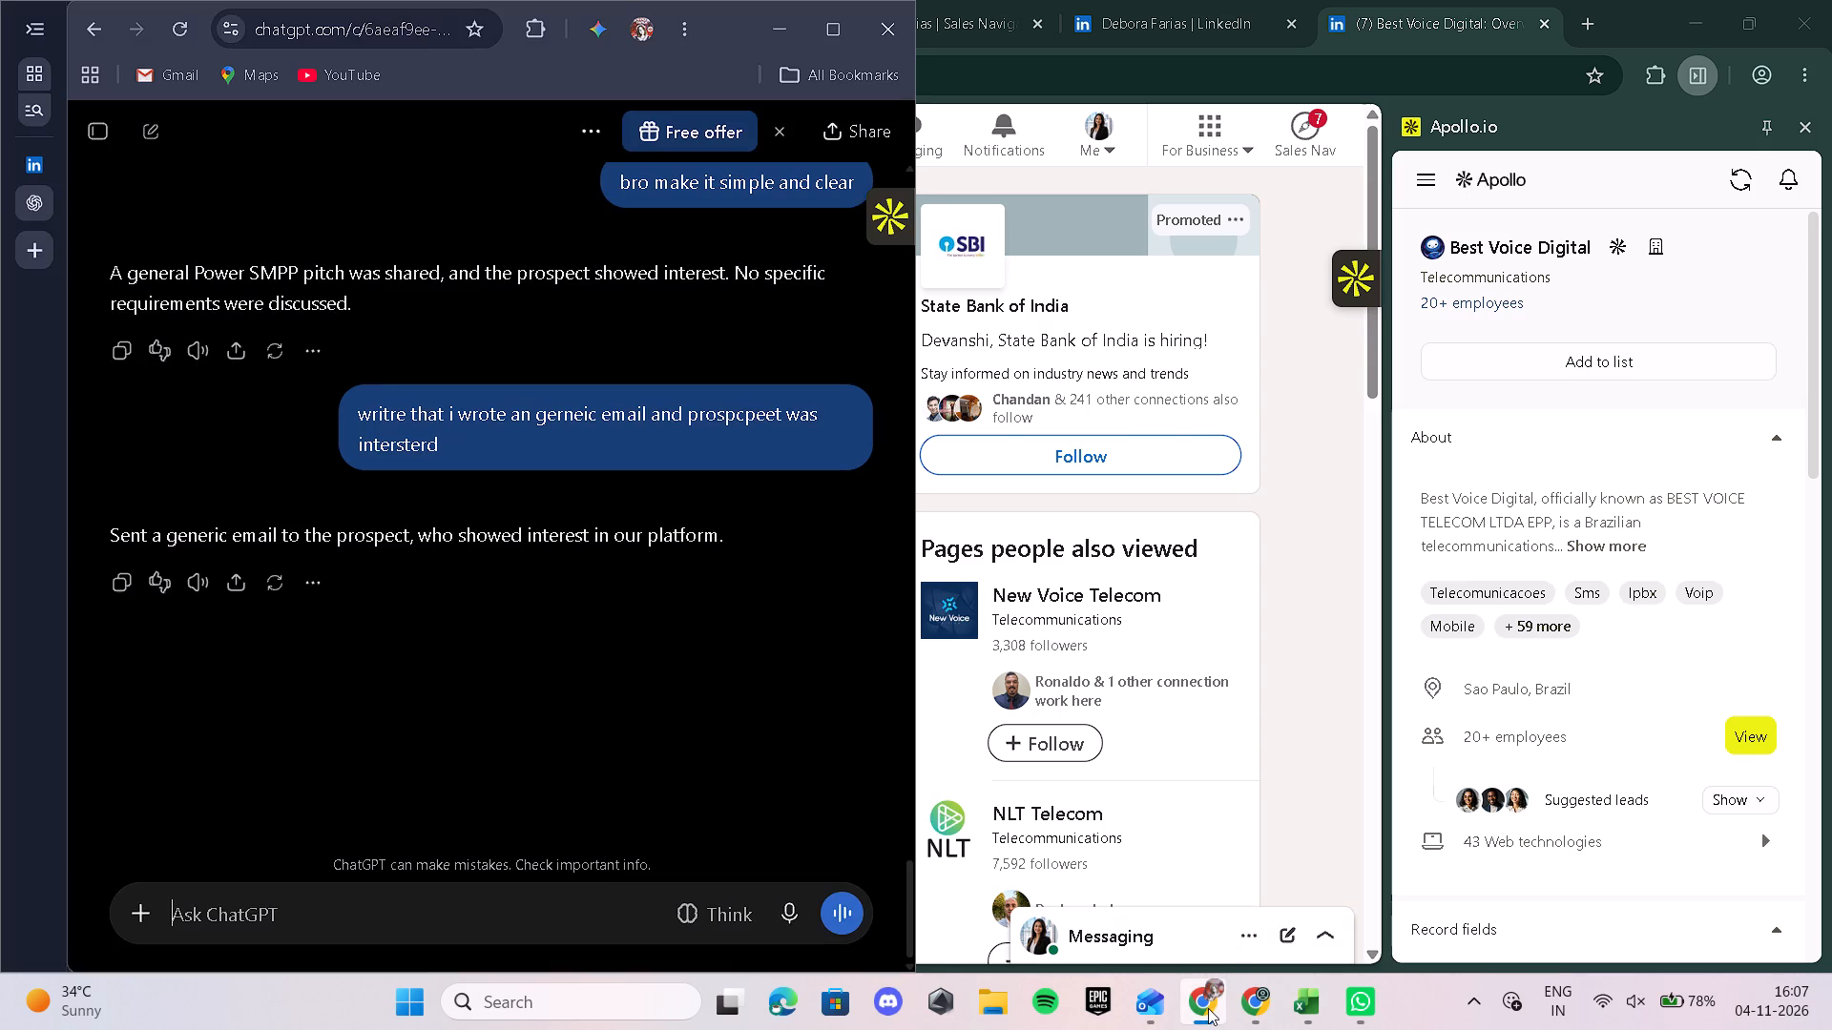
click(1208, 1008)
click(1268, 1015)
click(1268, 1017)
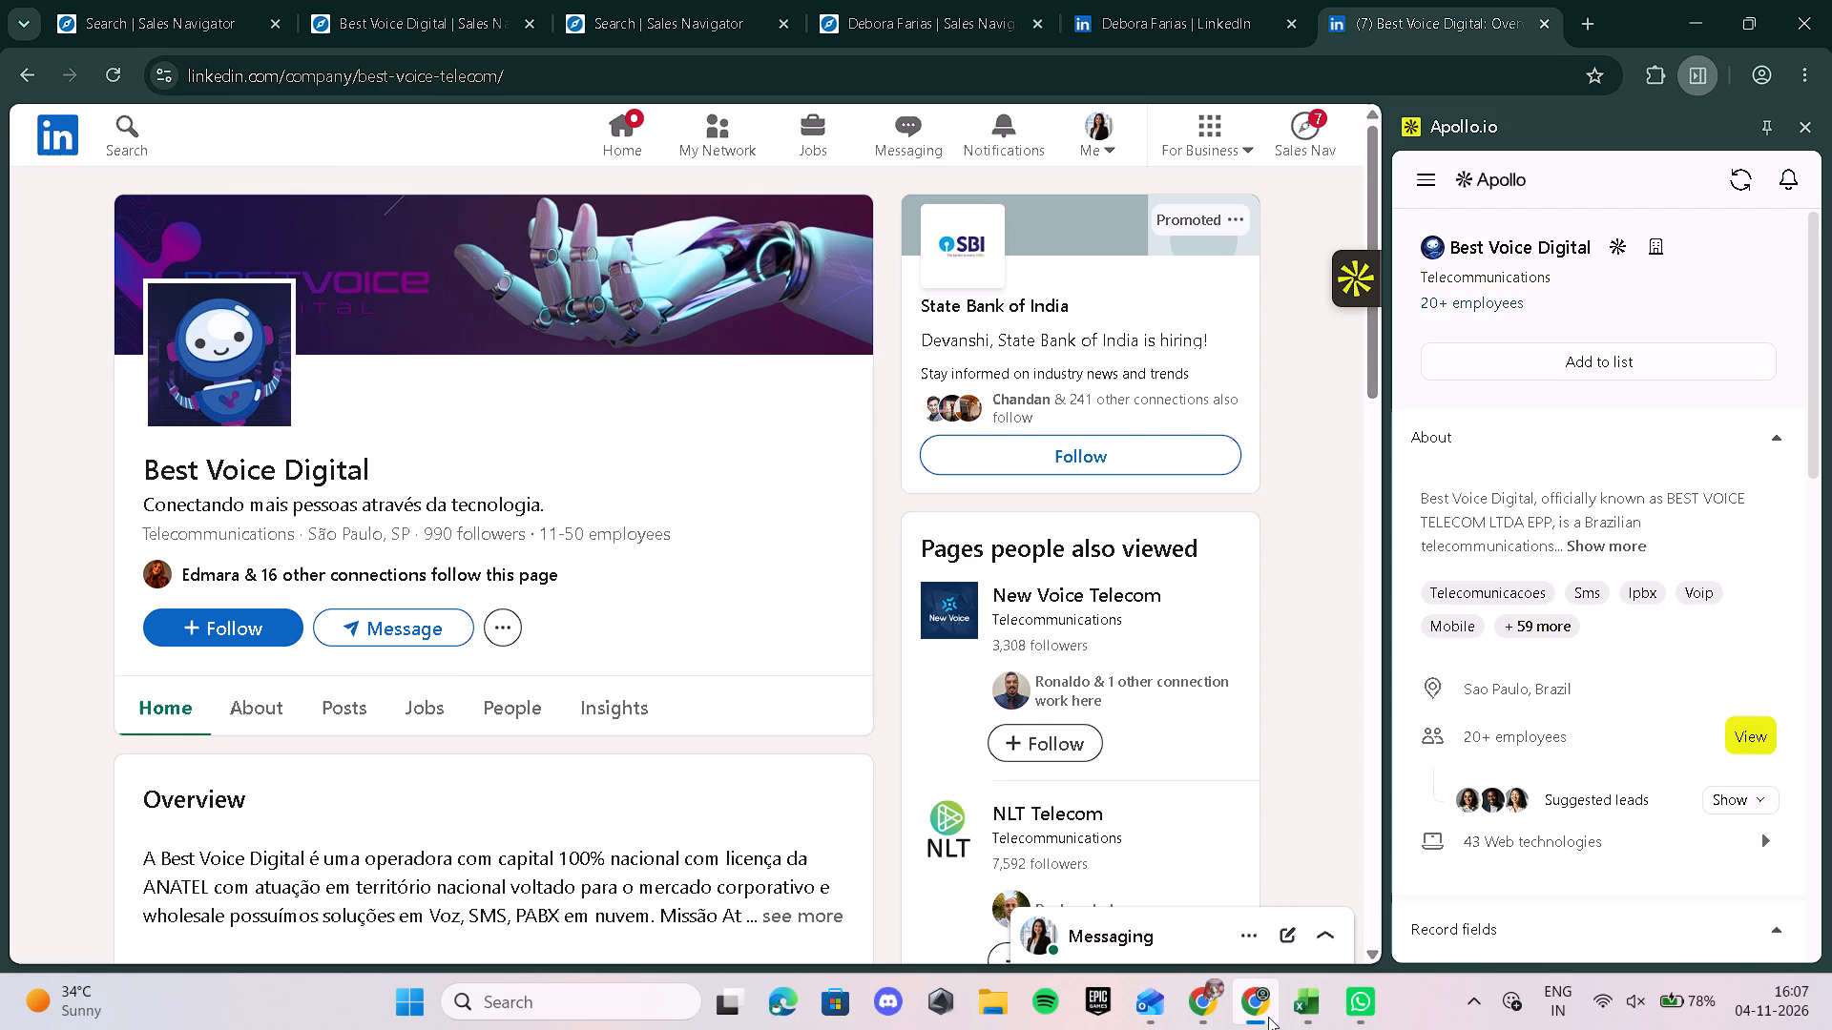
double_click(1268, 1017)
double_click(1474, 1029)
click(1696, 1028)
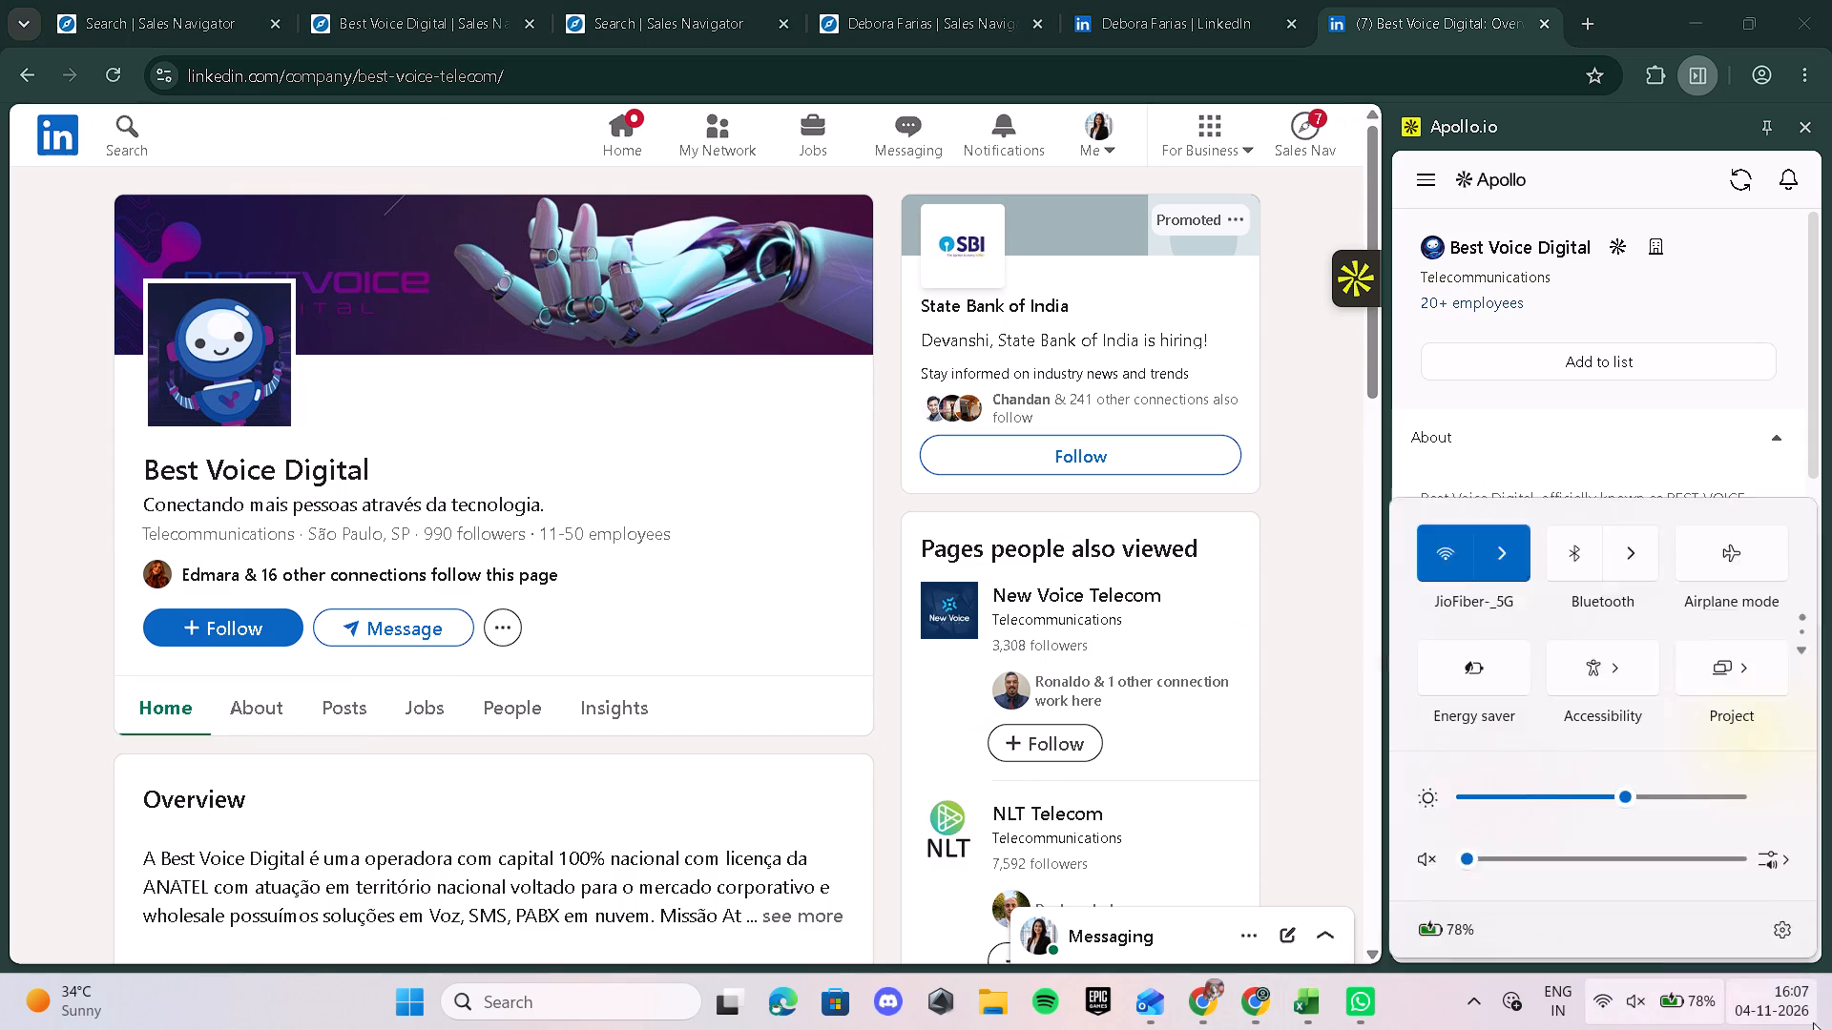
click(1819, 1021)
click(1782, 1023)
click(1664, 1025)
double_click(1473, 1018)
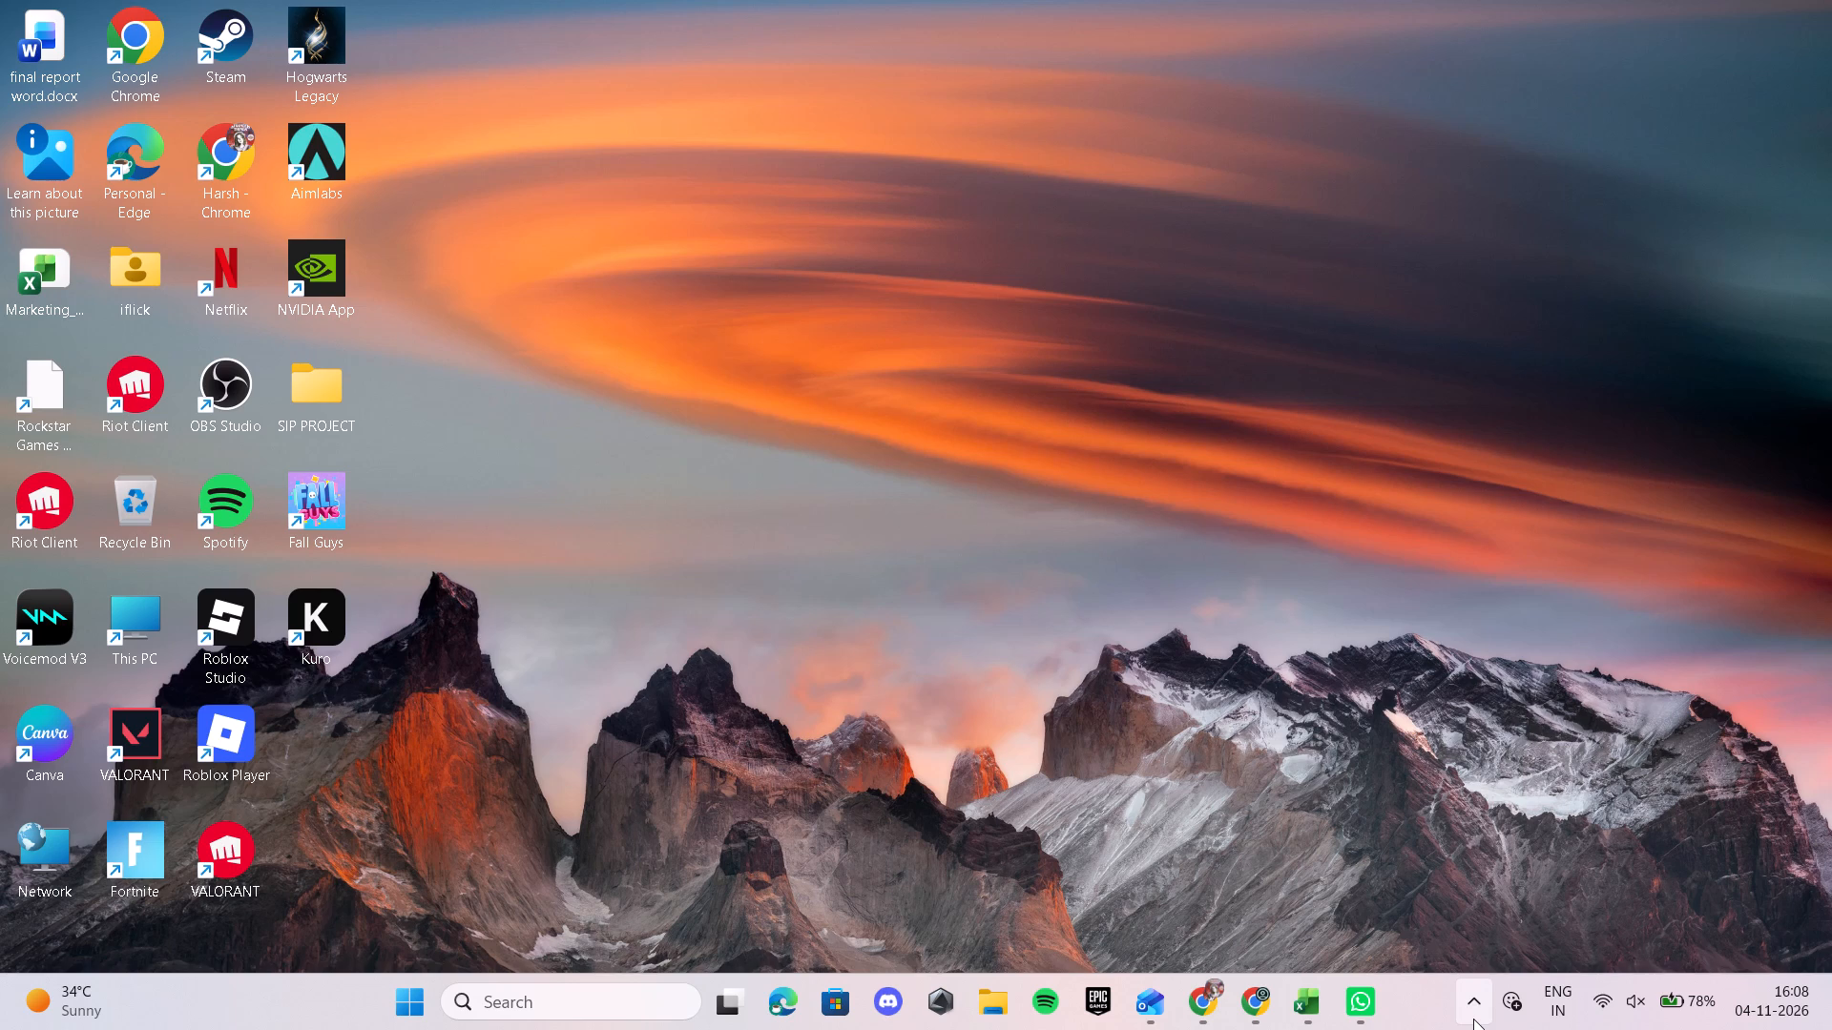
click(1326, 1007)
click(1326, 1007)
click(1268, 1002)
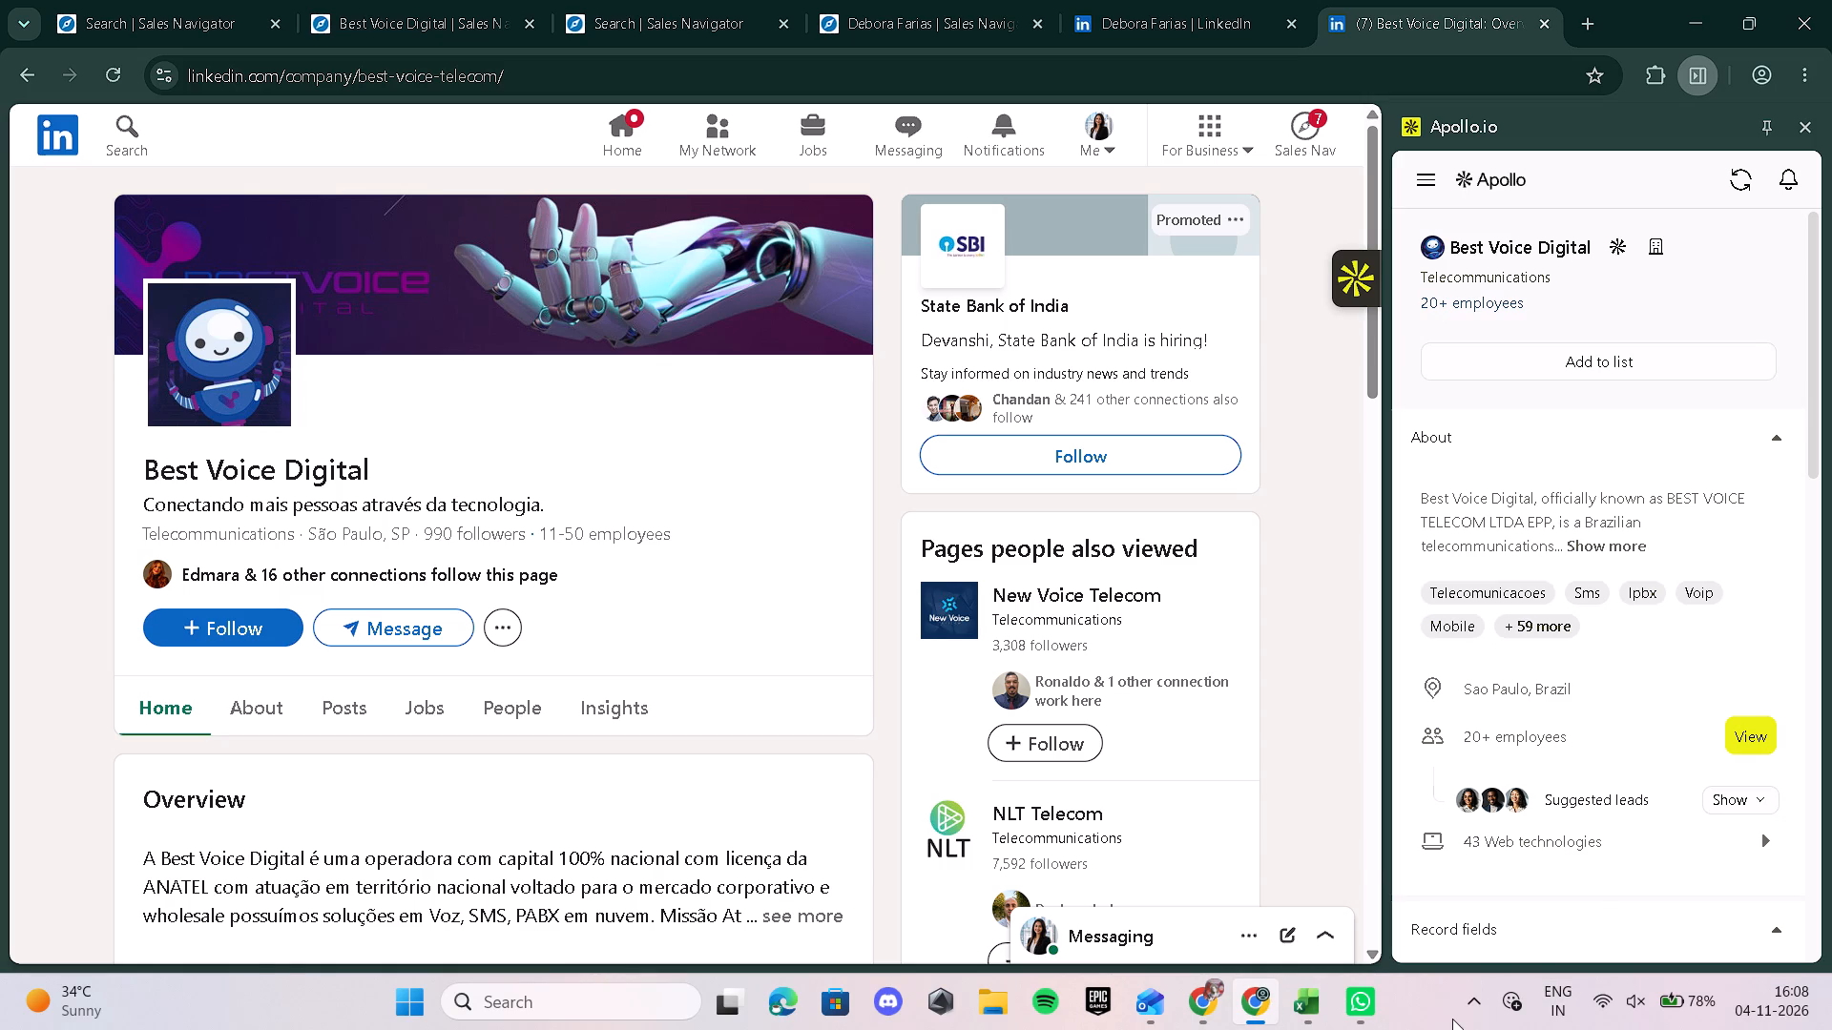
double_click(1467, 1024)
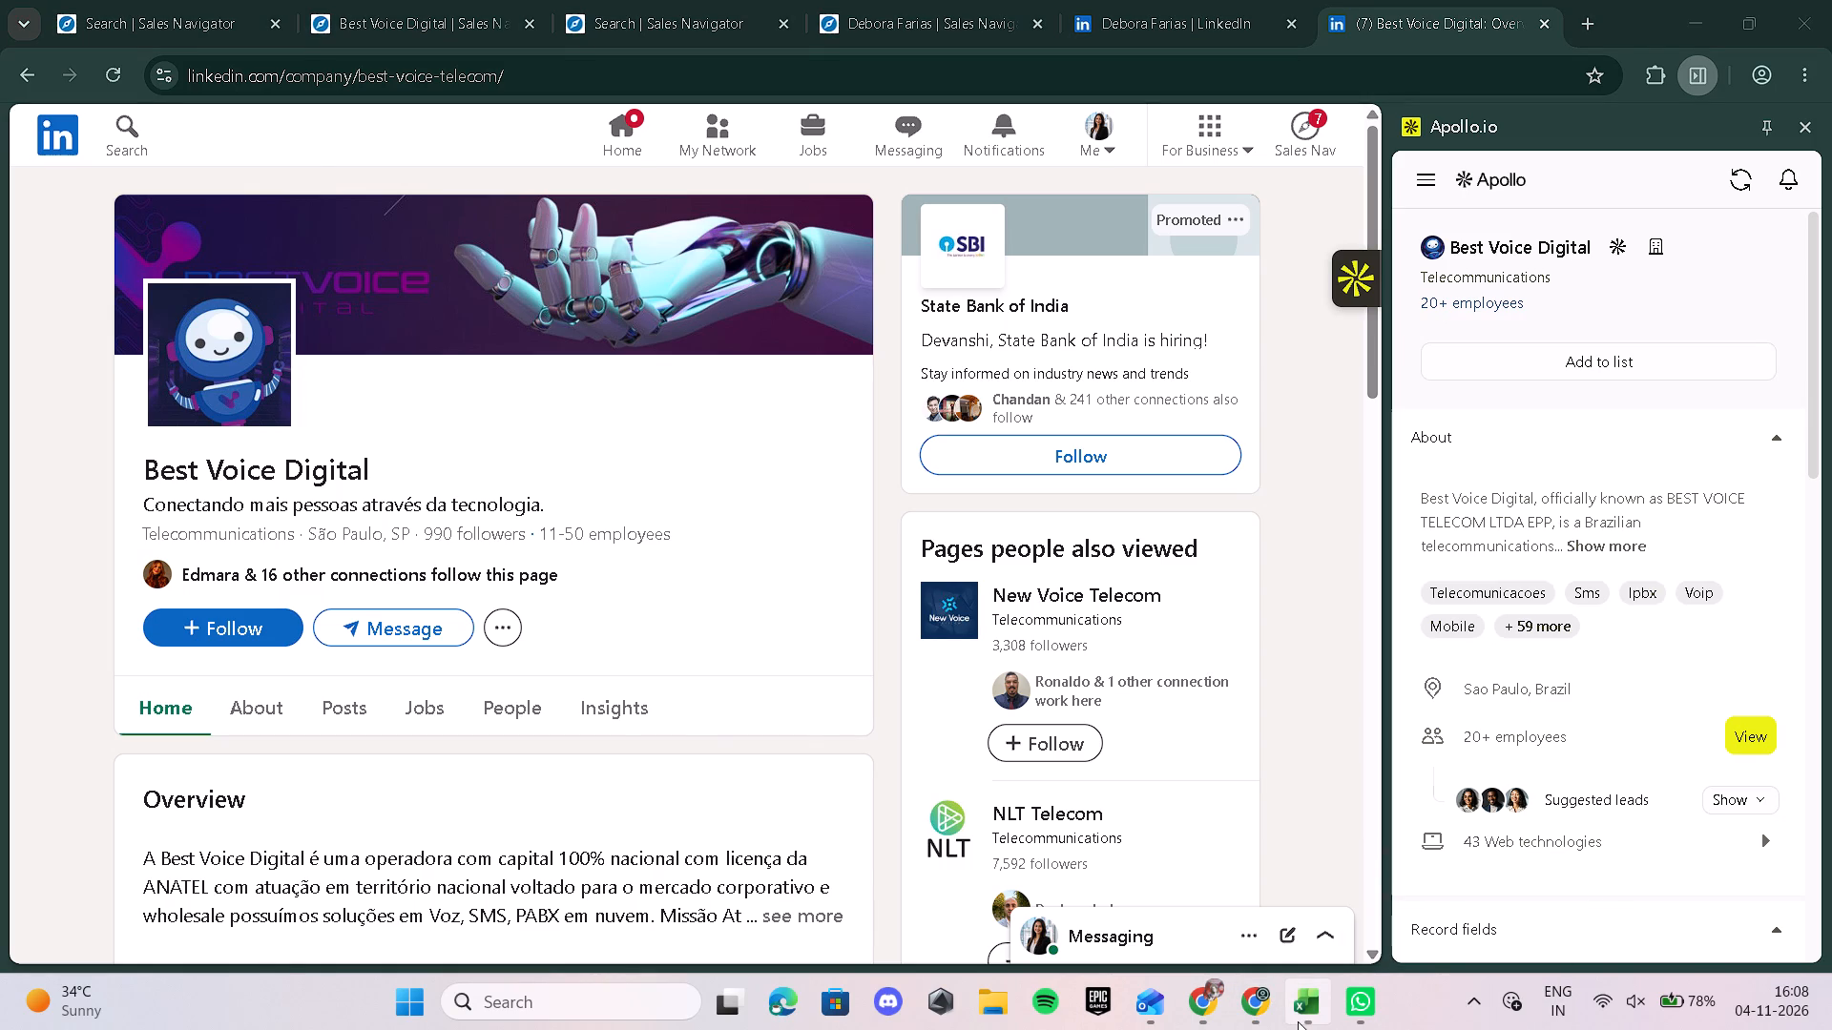
Switch to the Outbound Efforts workbook in Excel and examine the SA Harsh lead list from the 23 October entries to its end.
click(1298, 1021)
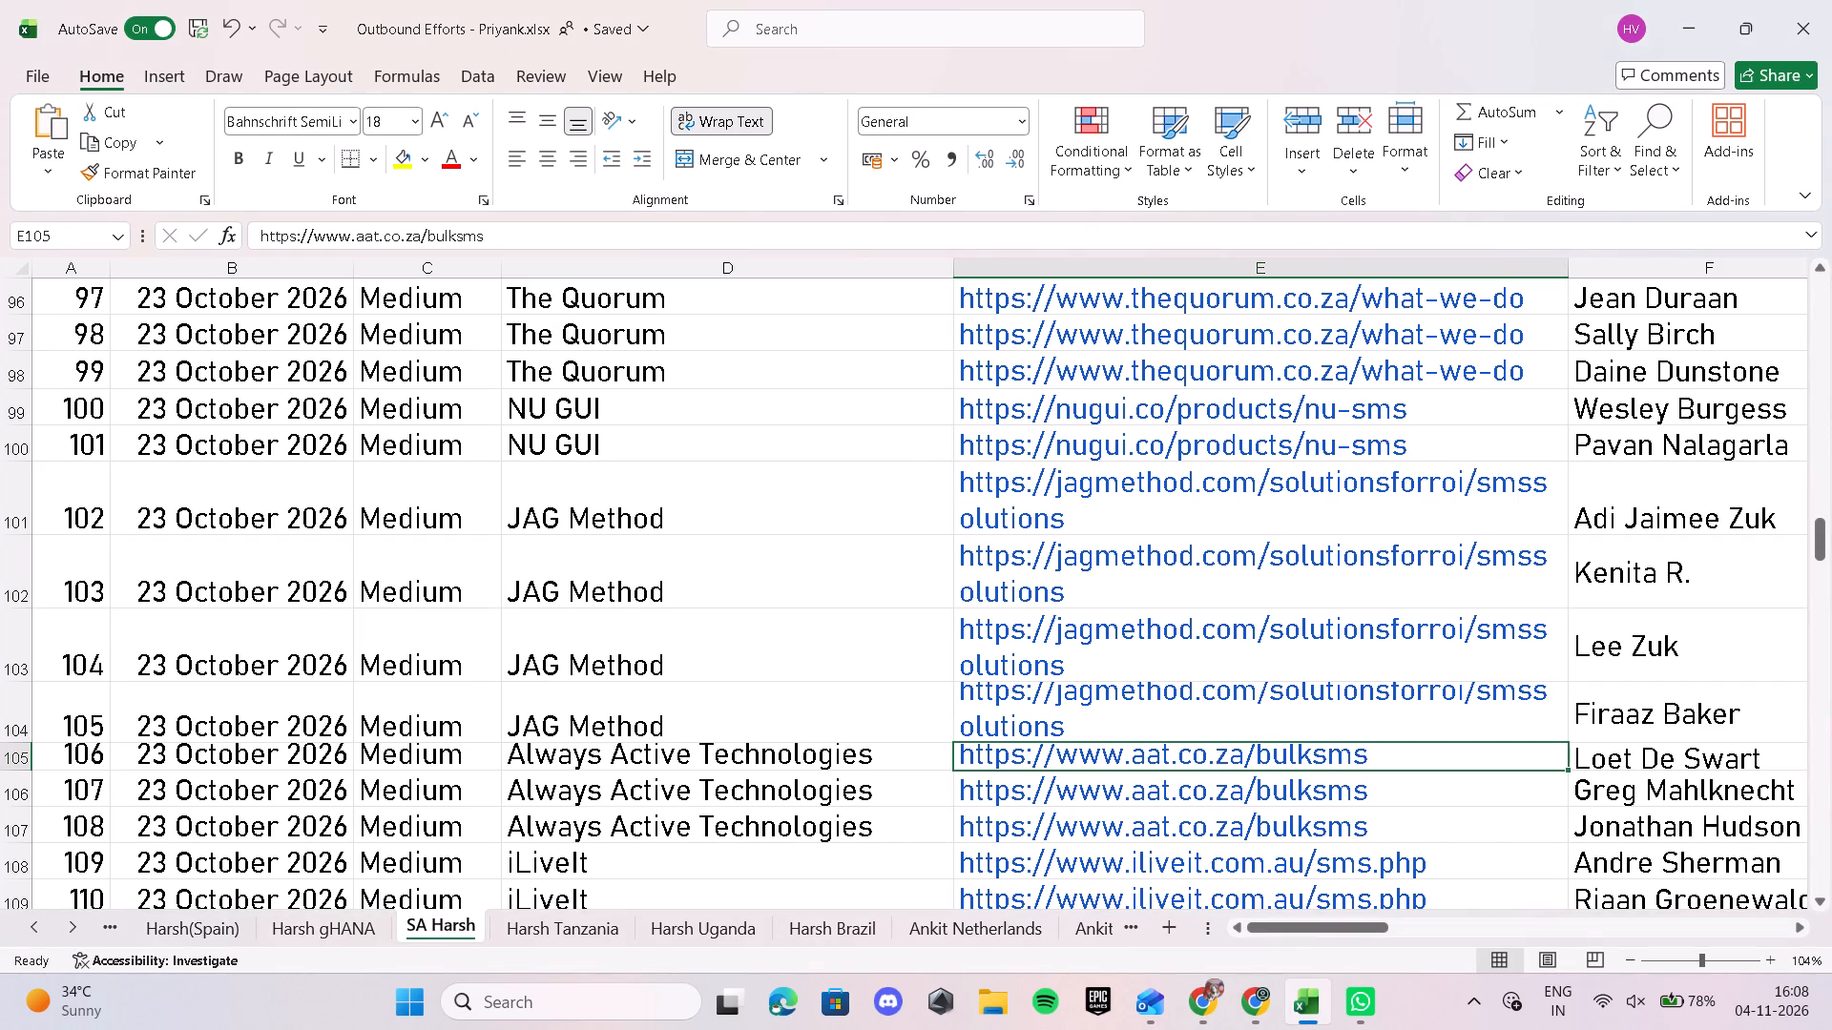
click(1745, 591)
click(1742, 33)
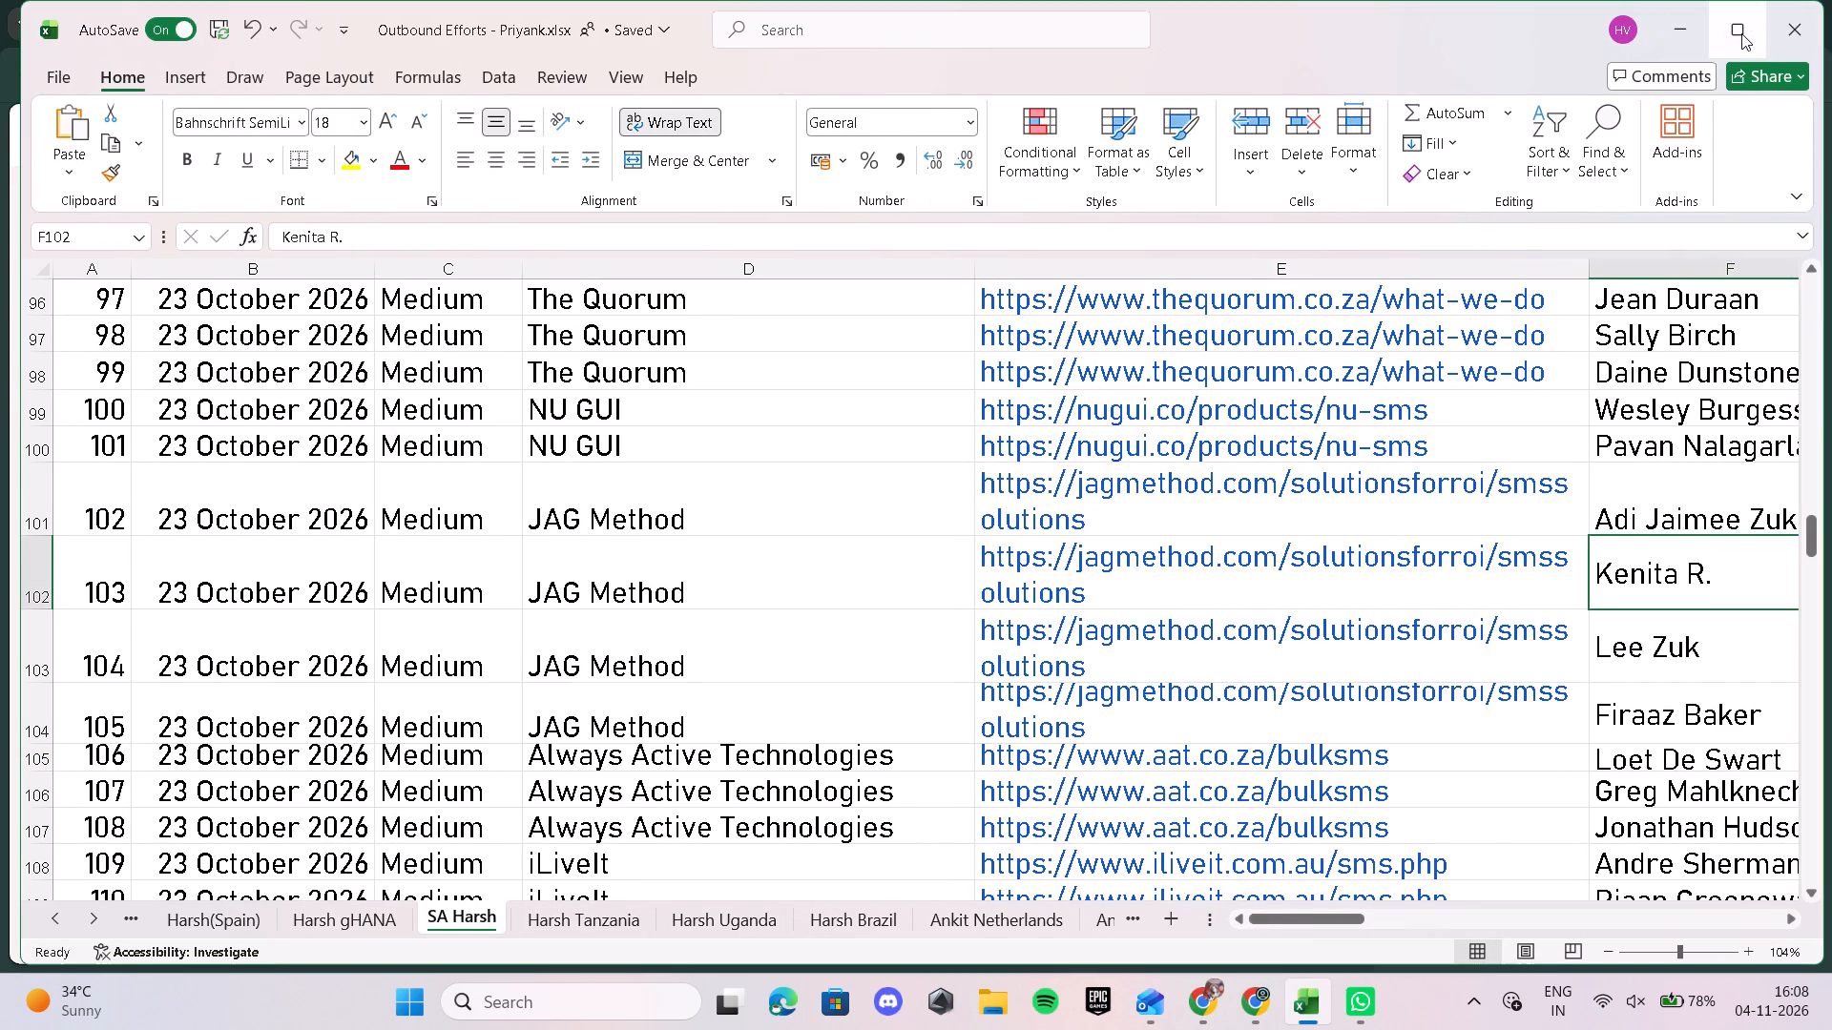
click(1741, 33)
scroll(1662, 788, down, 2)
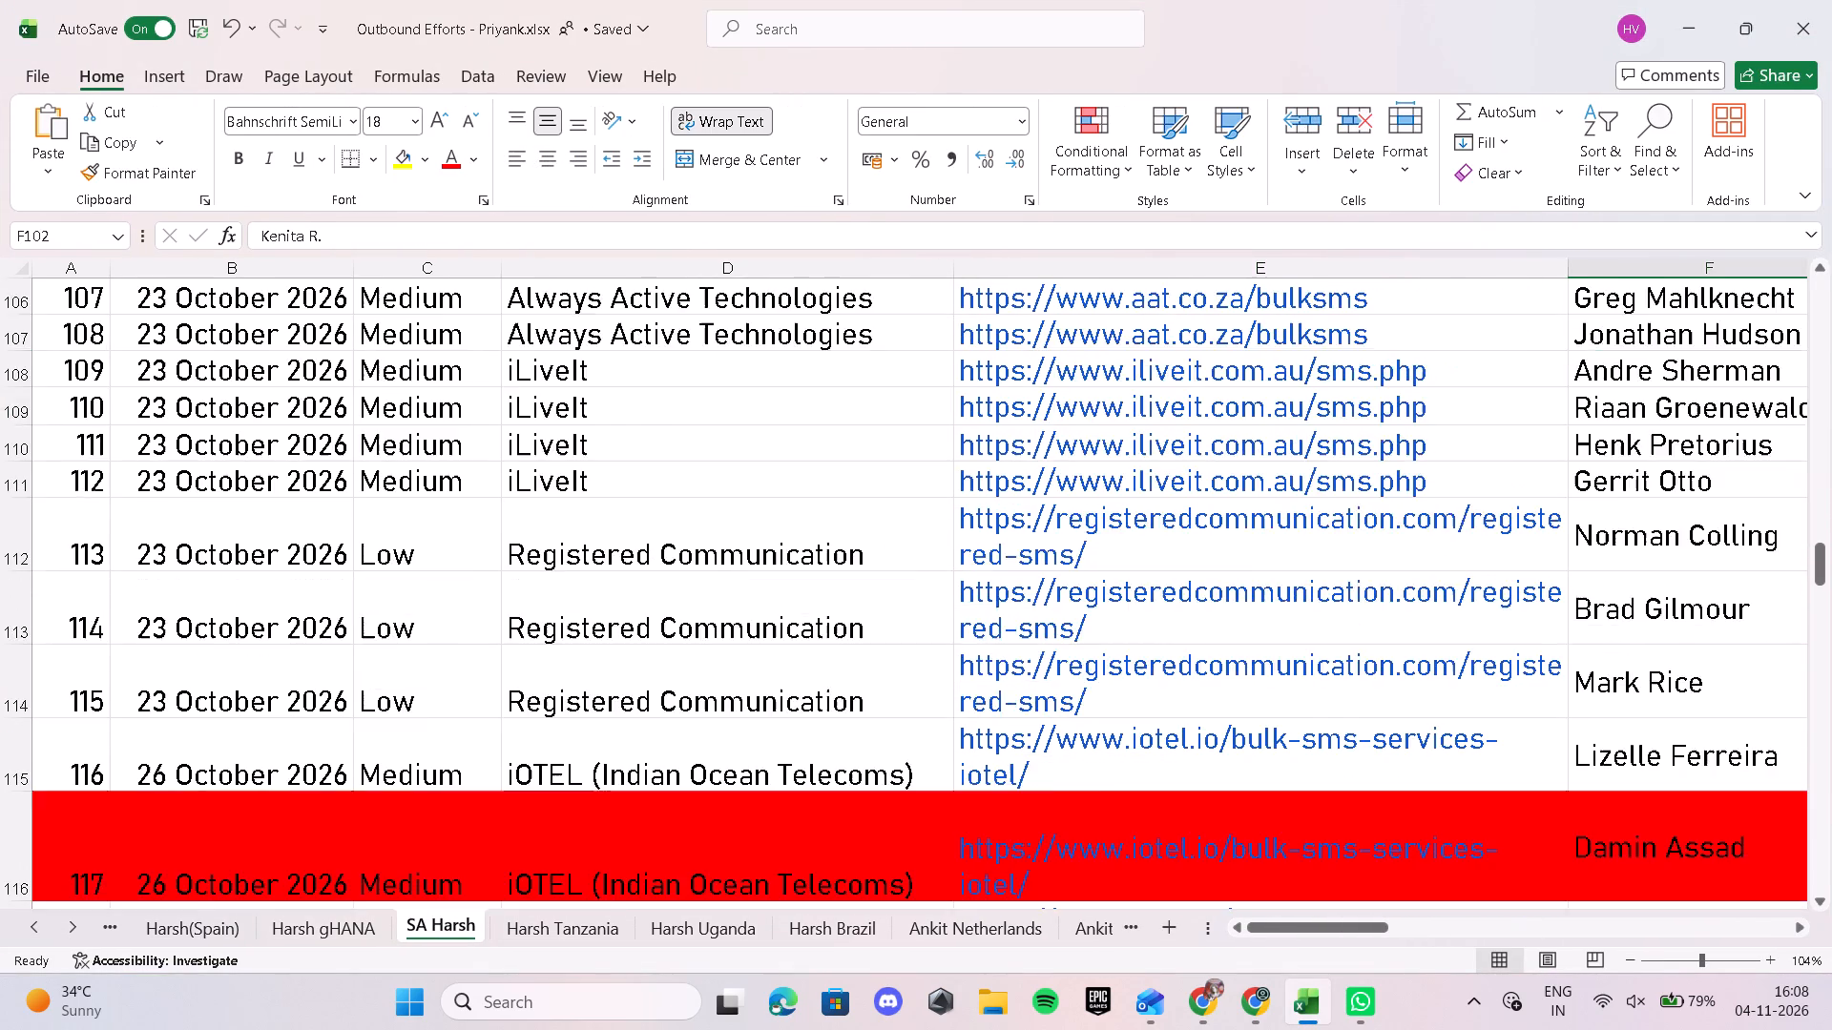
scroll(1662, 788, down, 8)
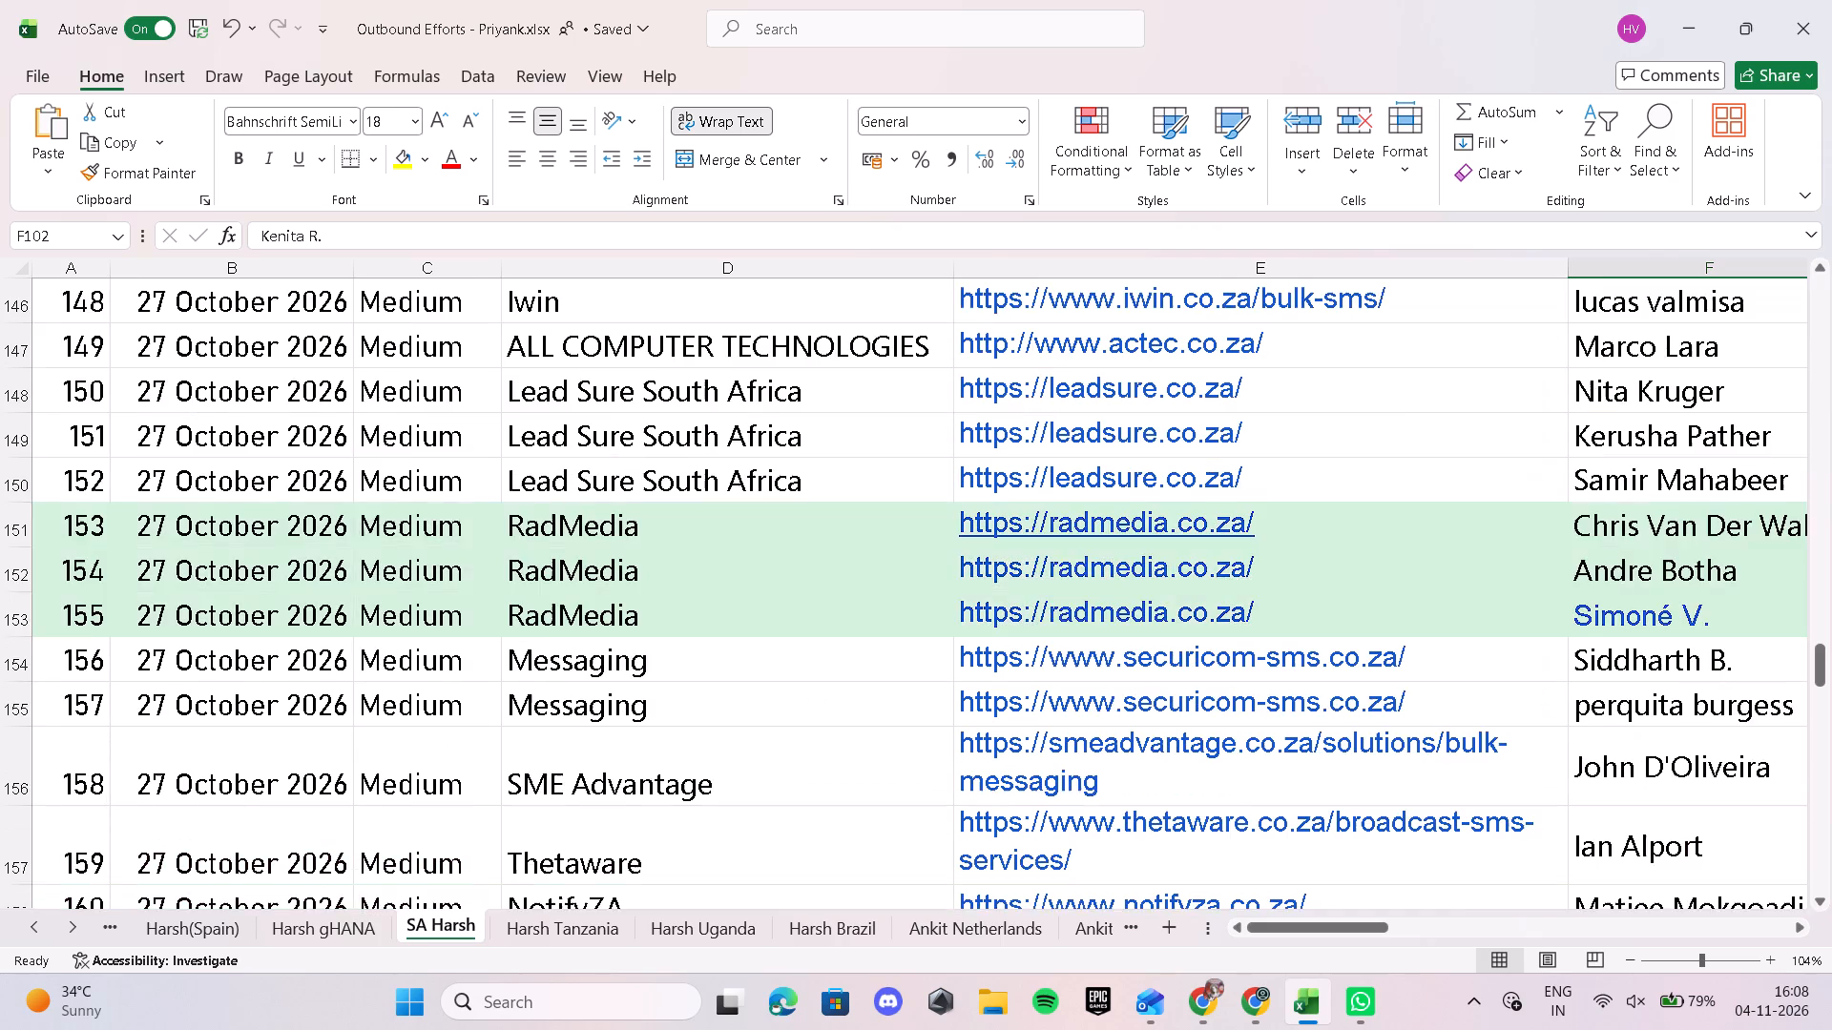
scroll(1662, 788, down, 6)
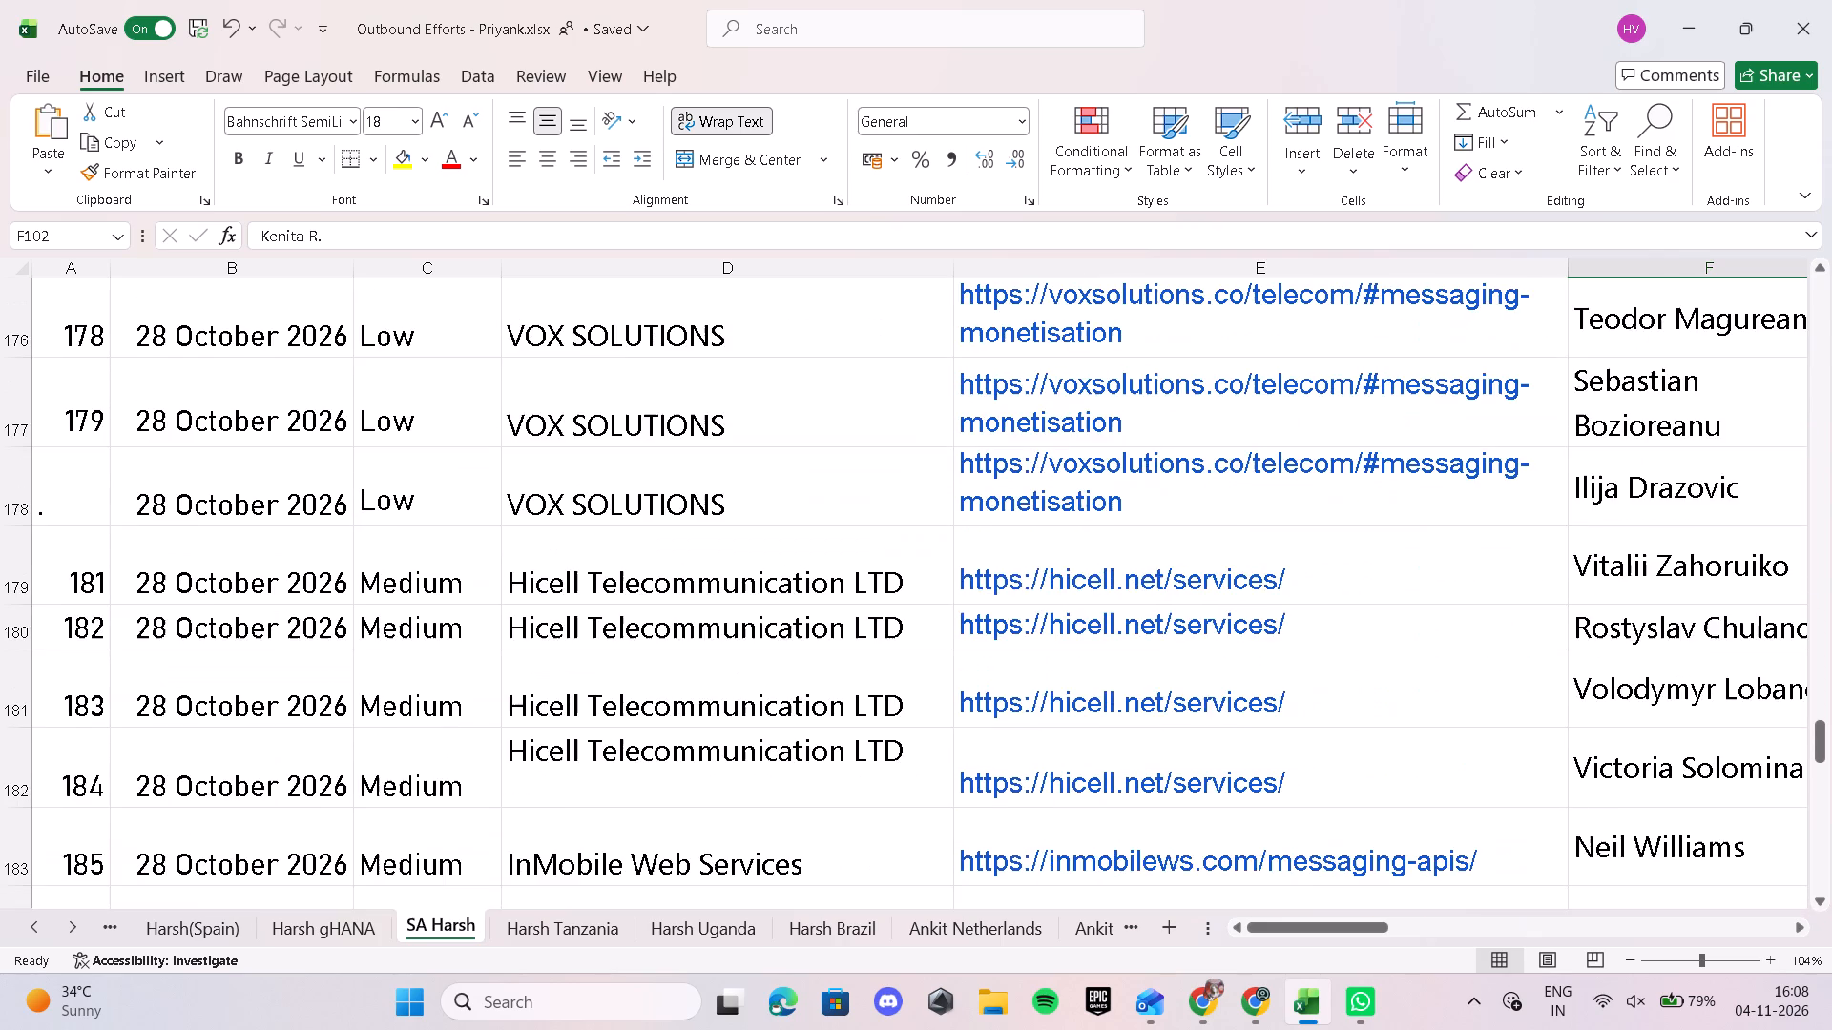
scroll(1662, 788, down, 5)
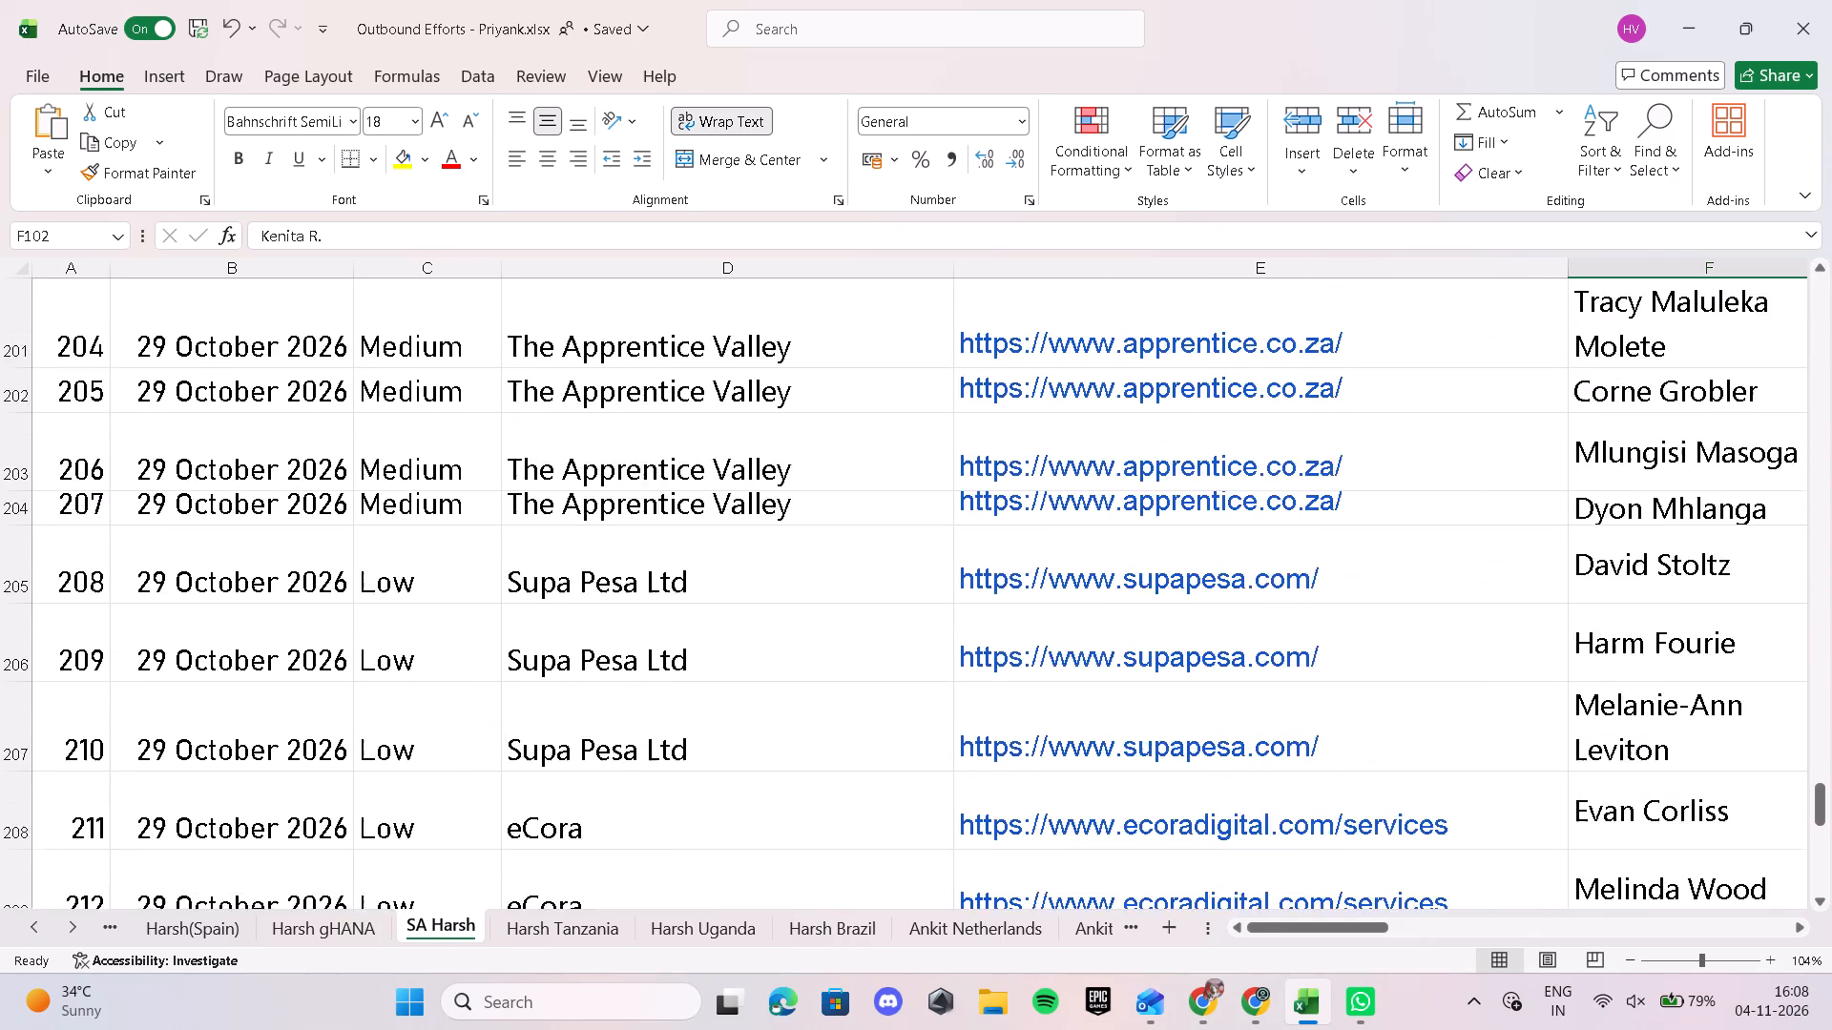
scroll(1662, 788, down, 4)
scroll(1629, 898, up, 1)
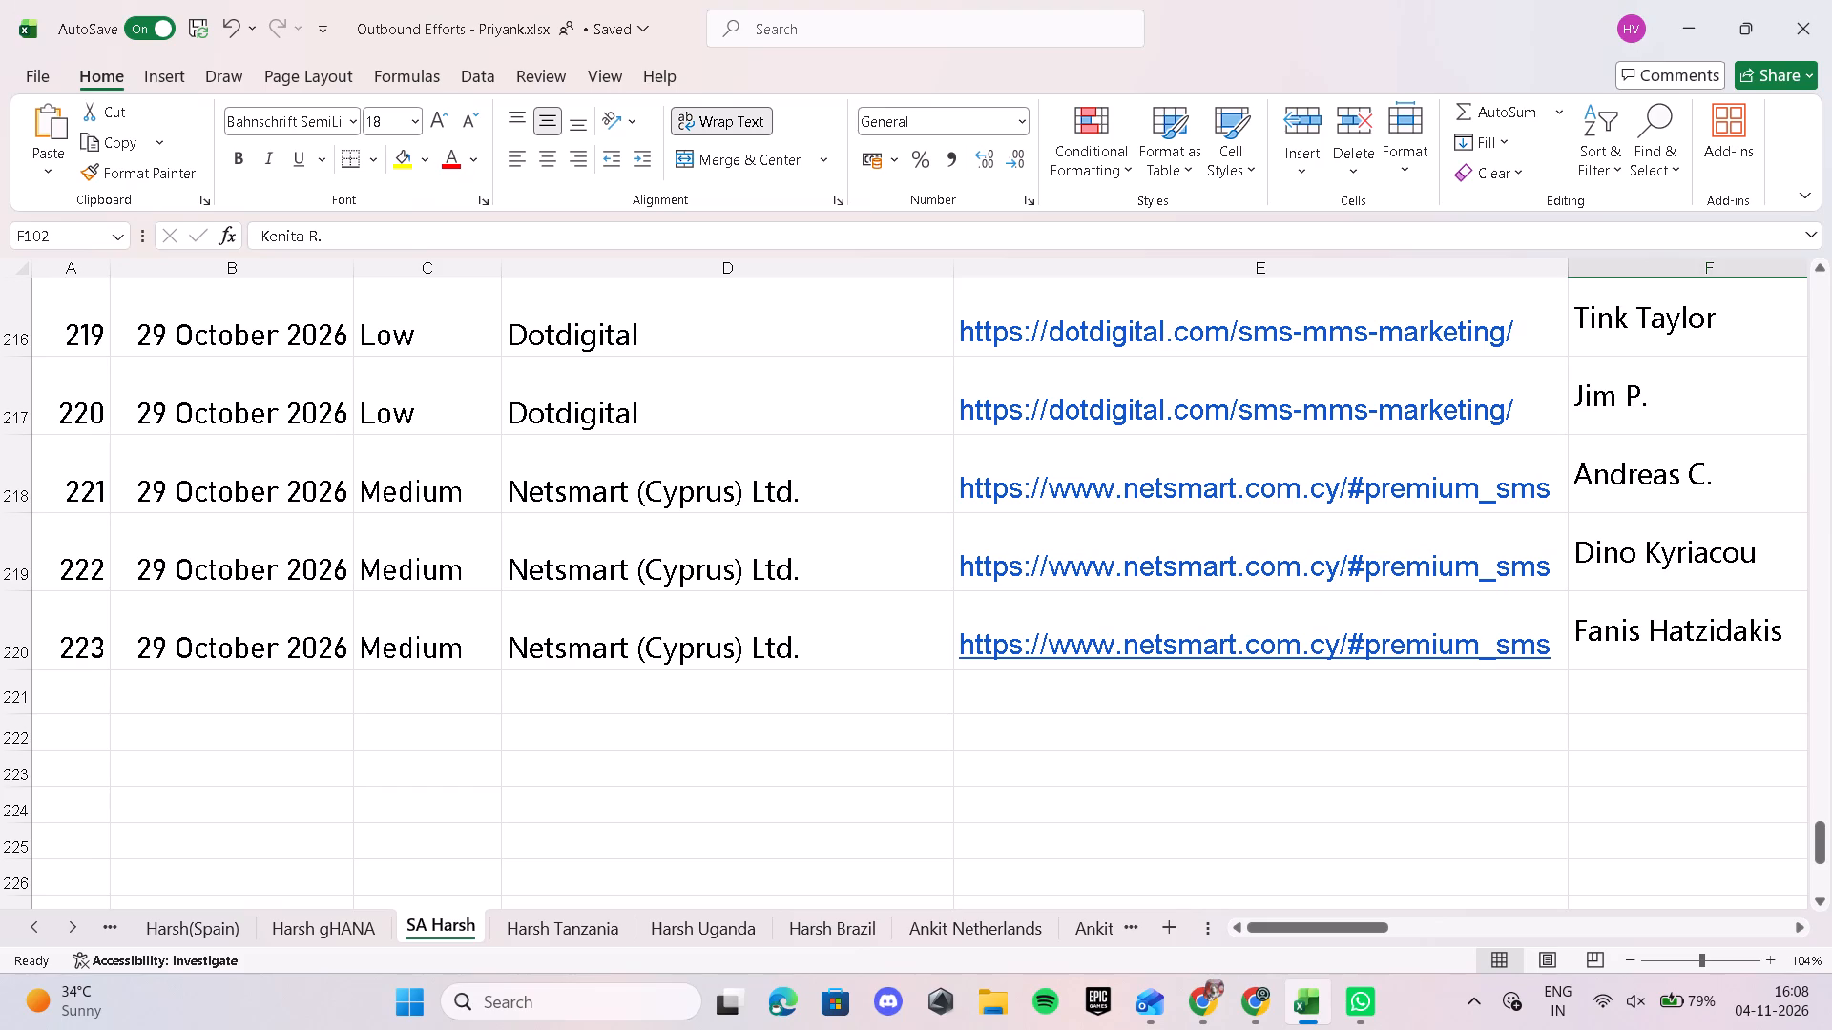
scroll(1675, 953, up, 1)
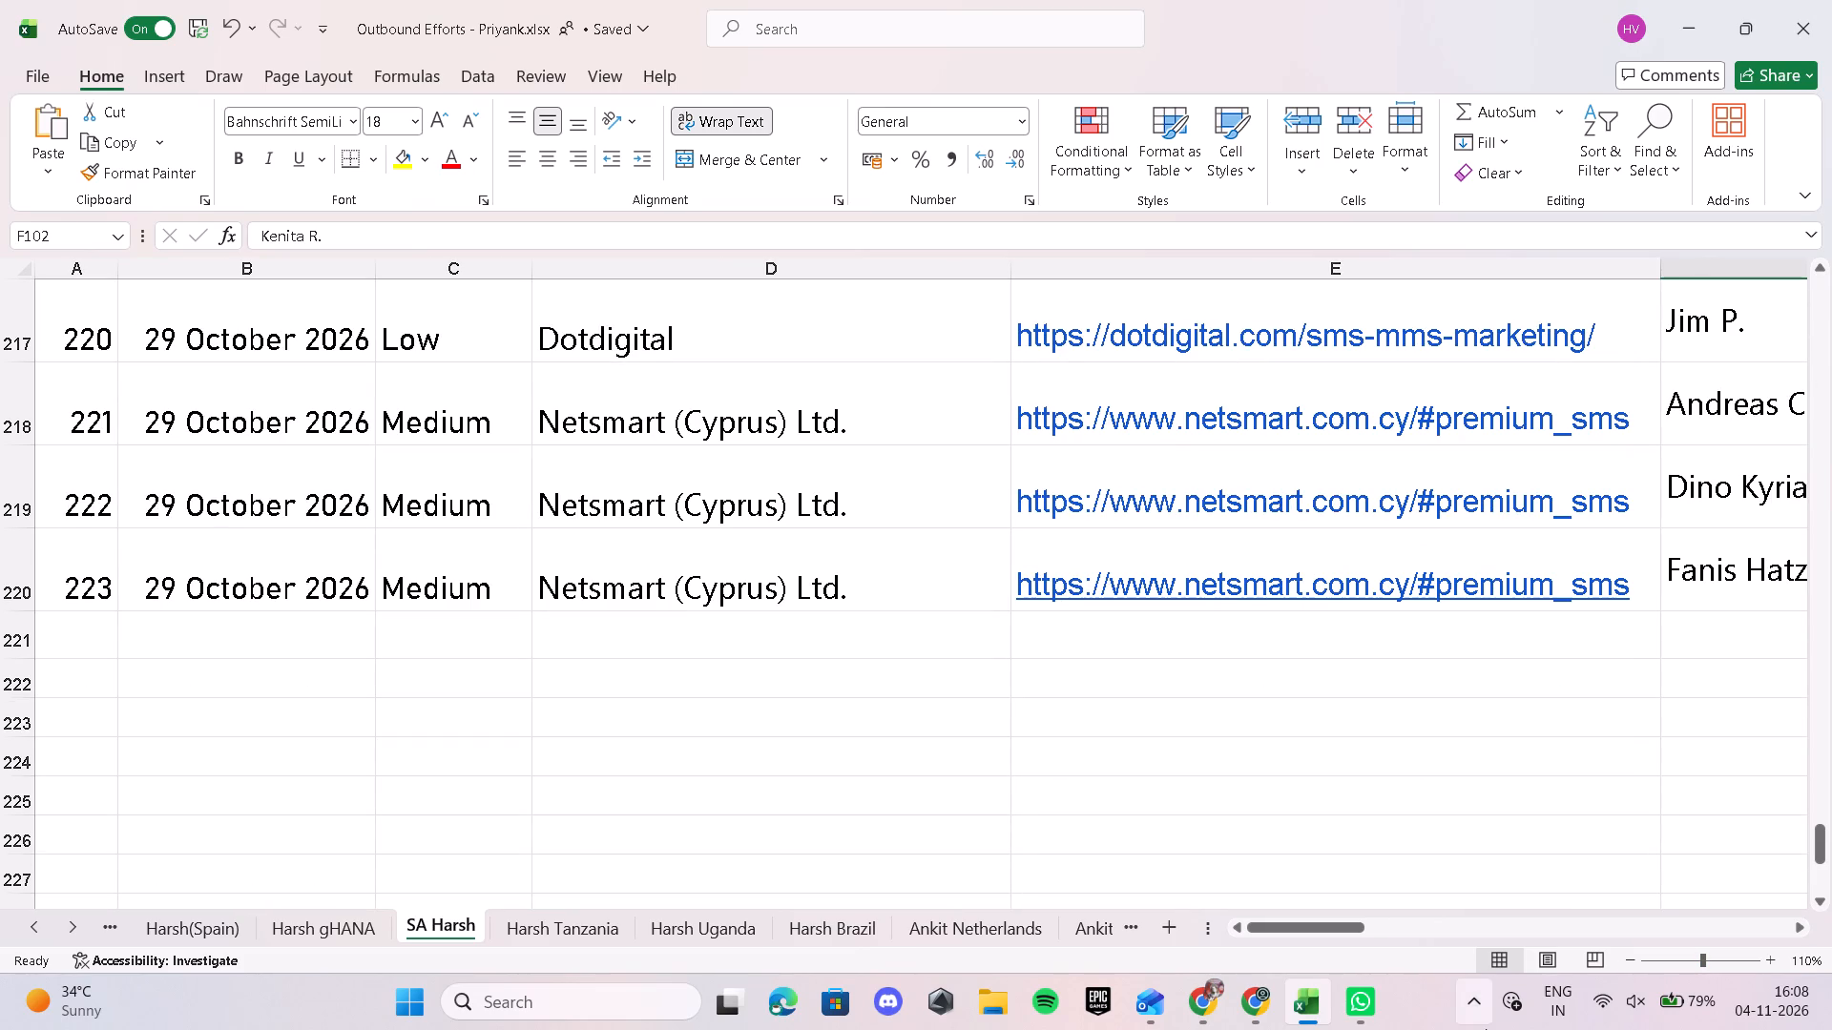
double_click(1484, 1029)
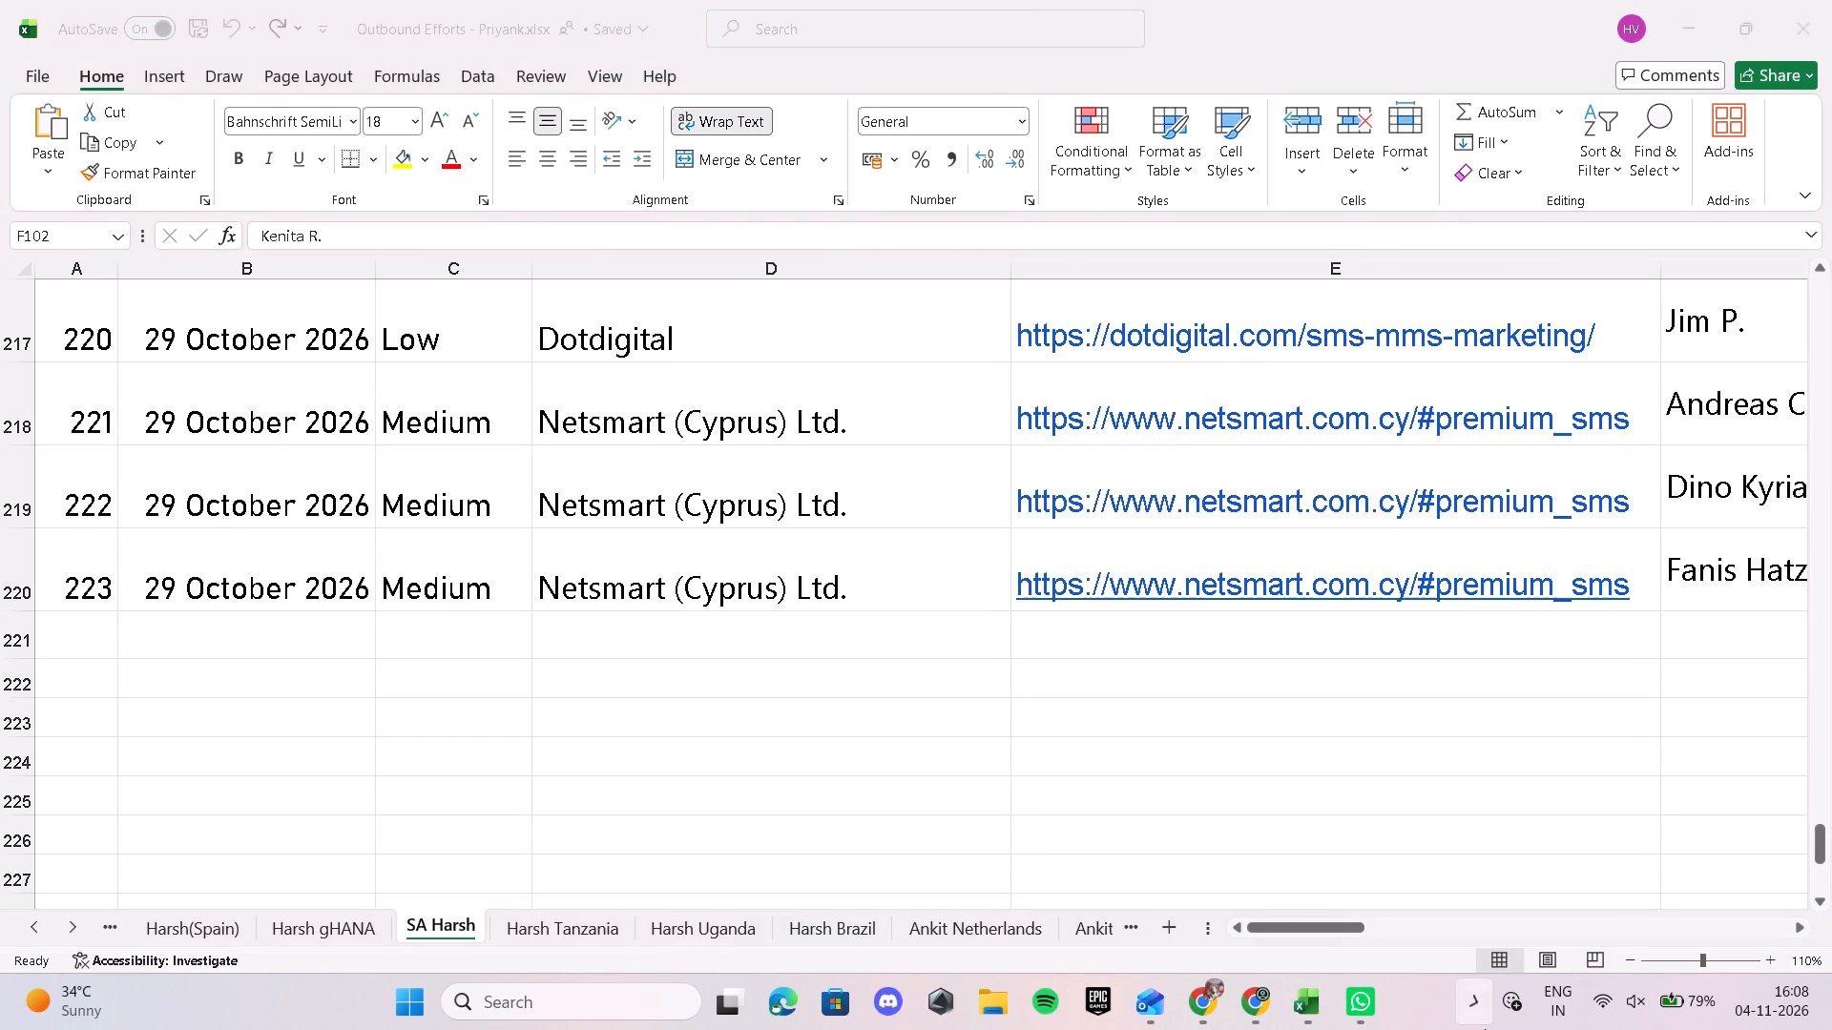
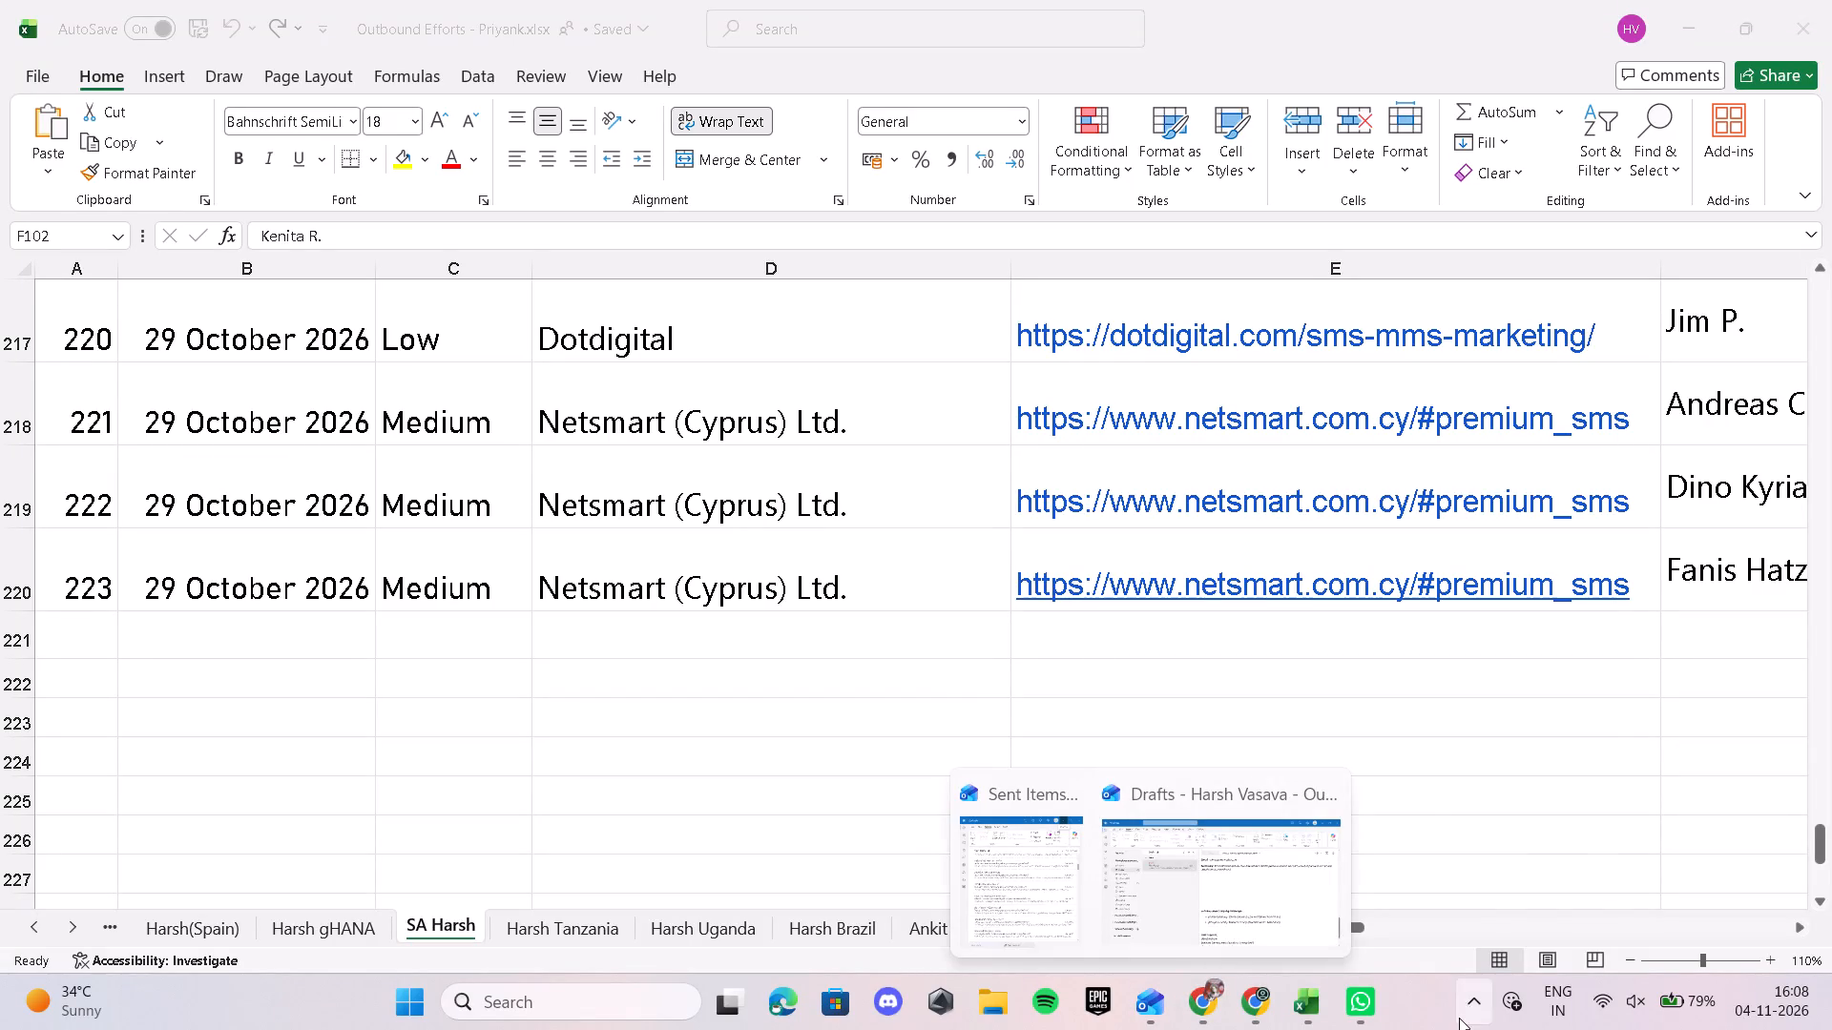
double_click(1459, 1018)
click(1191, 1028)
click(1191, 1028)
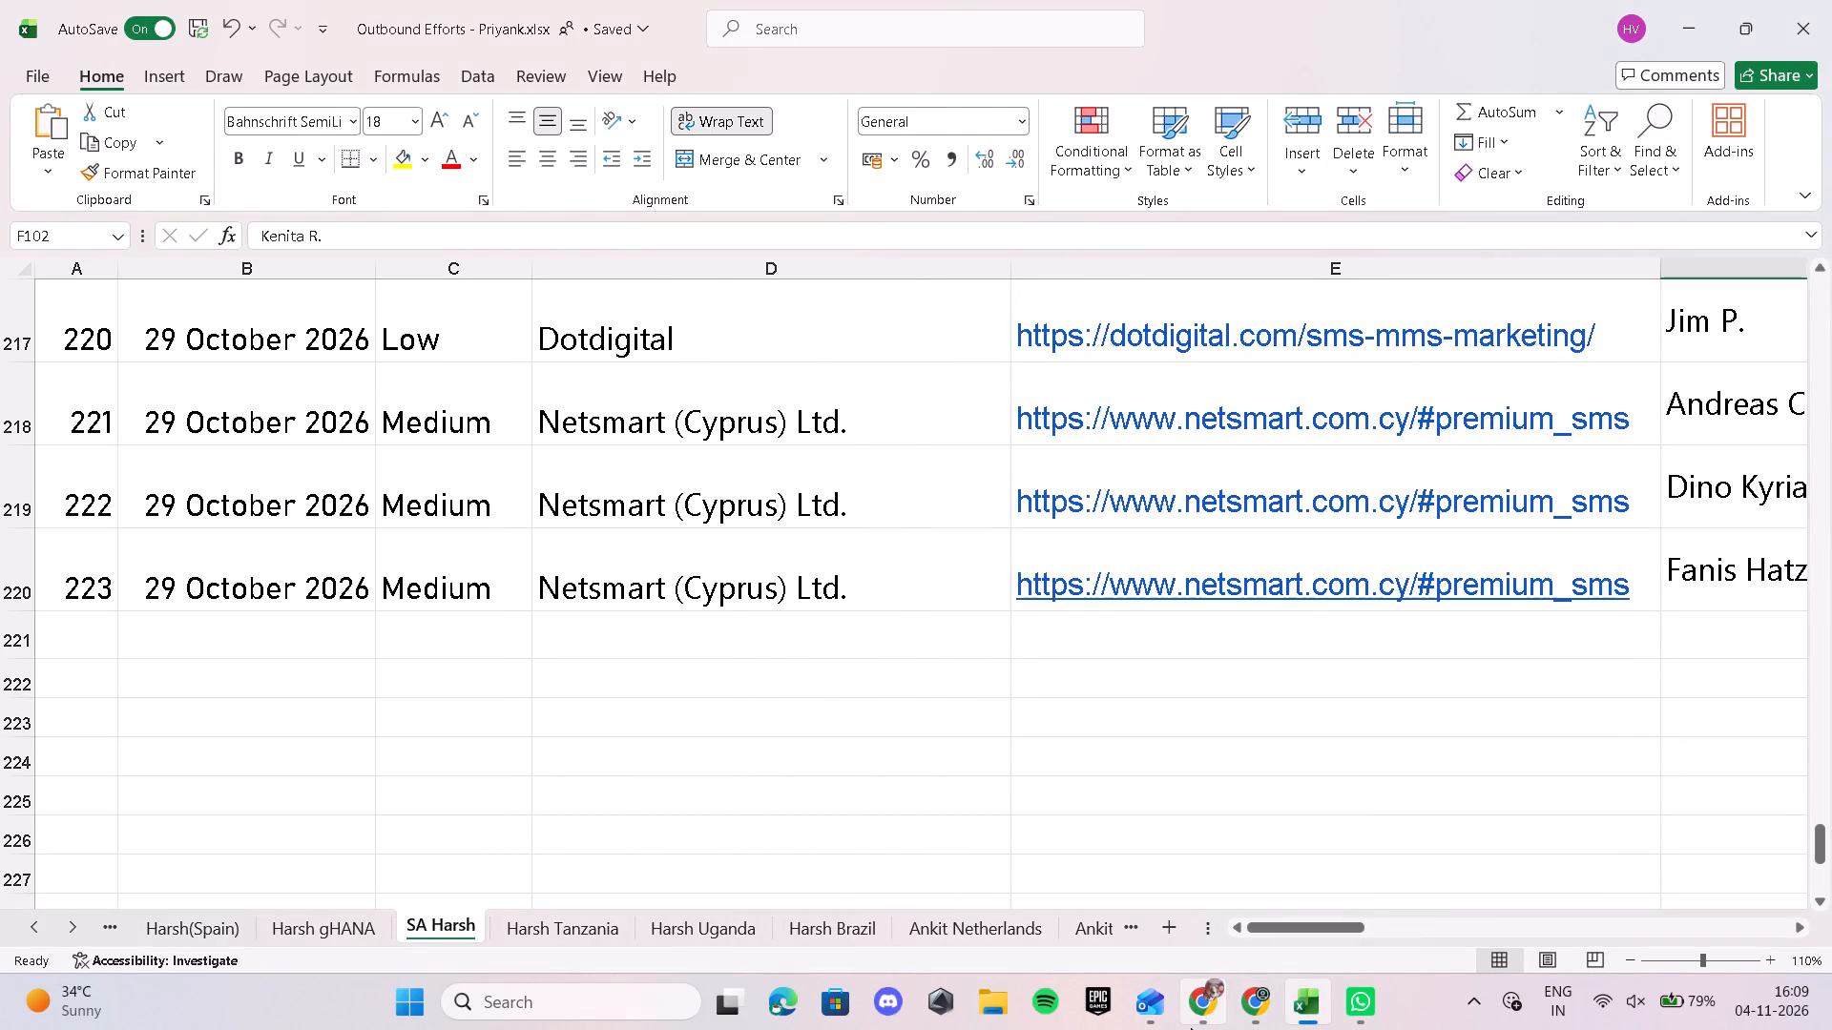
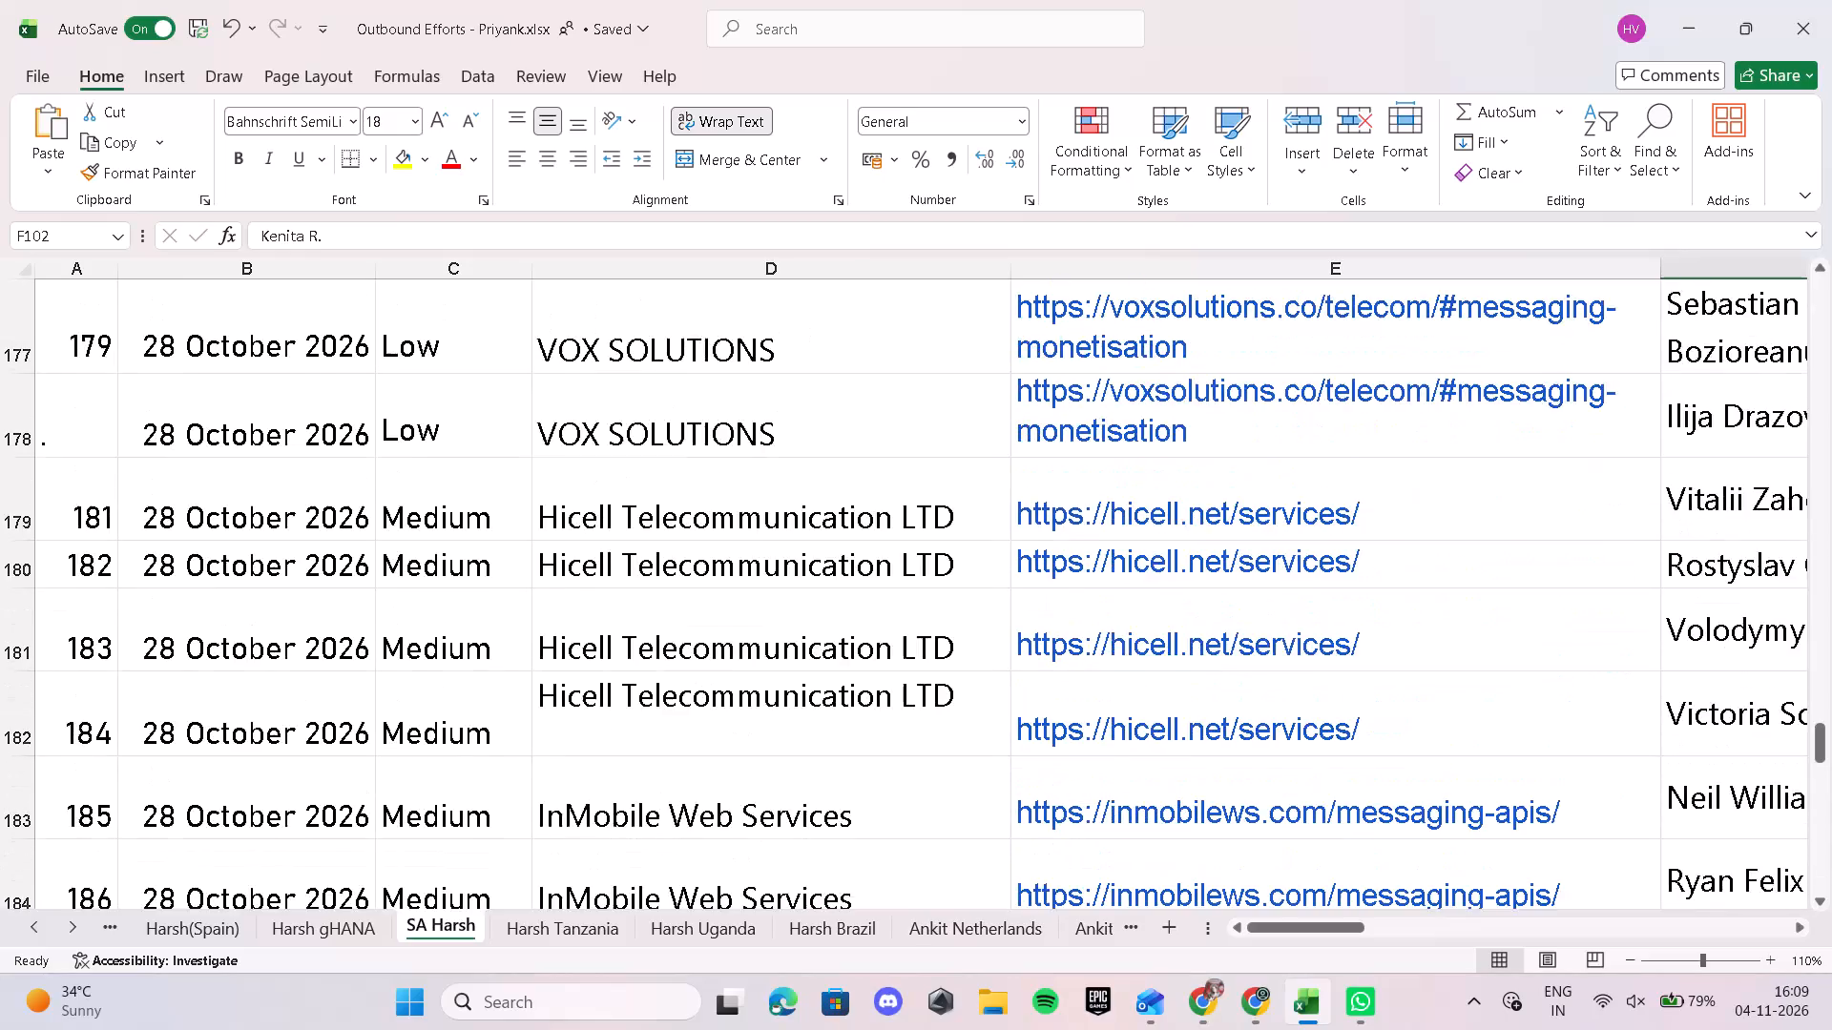
Enlarge the font of the entire SA Harsh sheet to size 22.
scroll(385, 704, up, 20)
scroll(385, 704, up, 1)
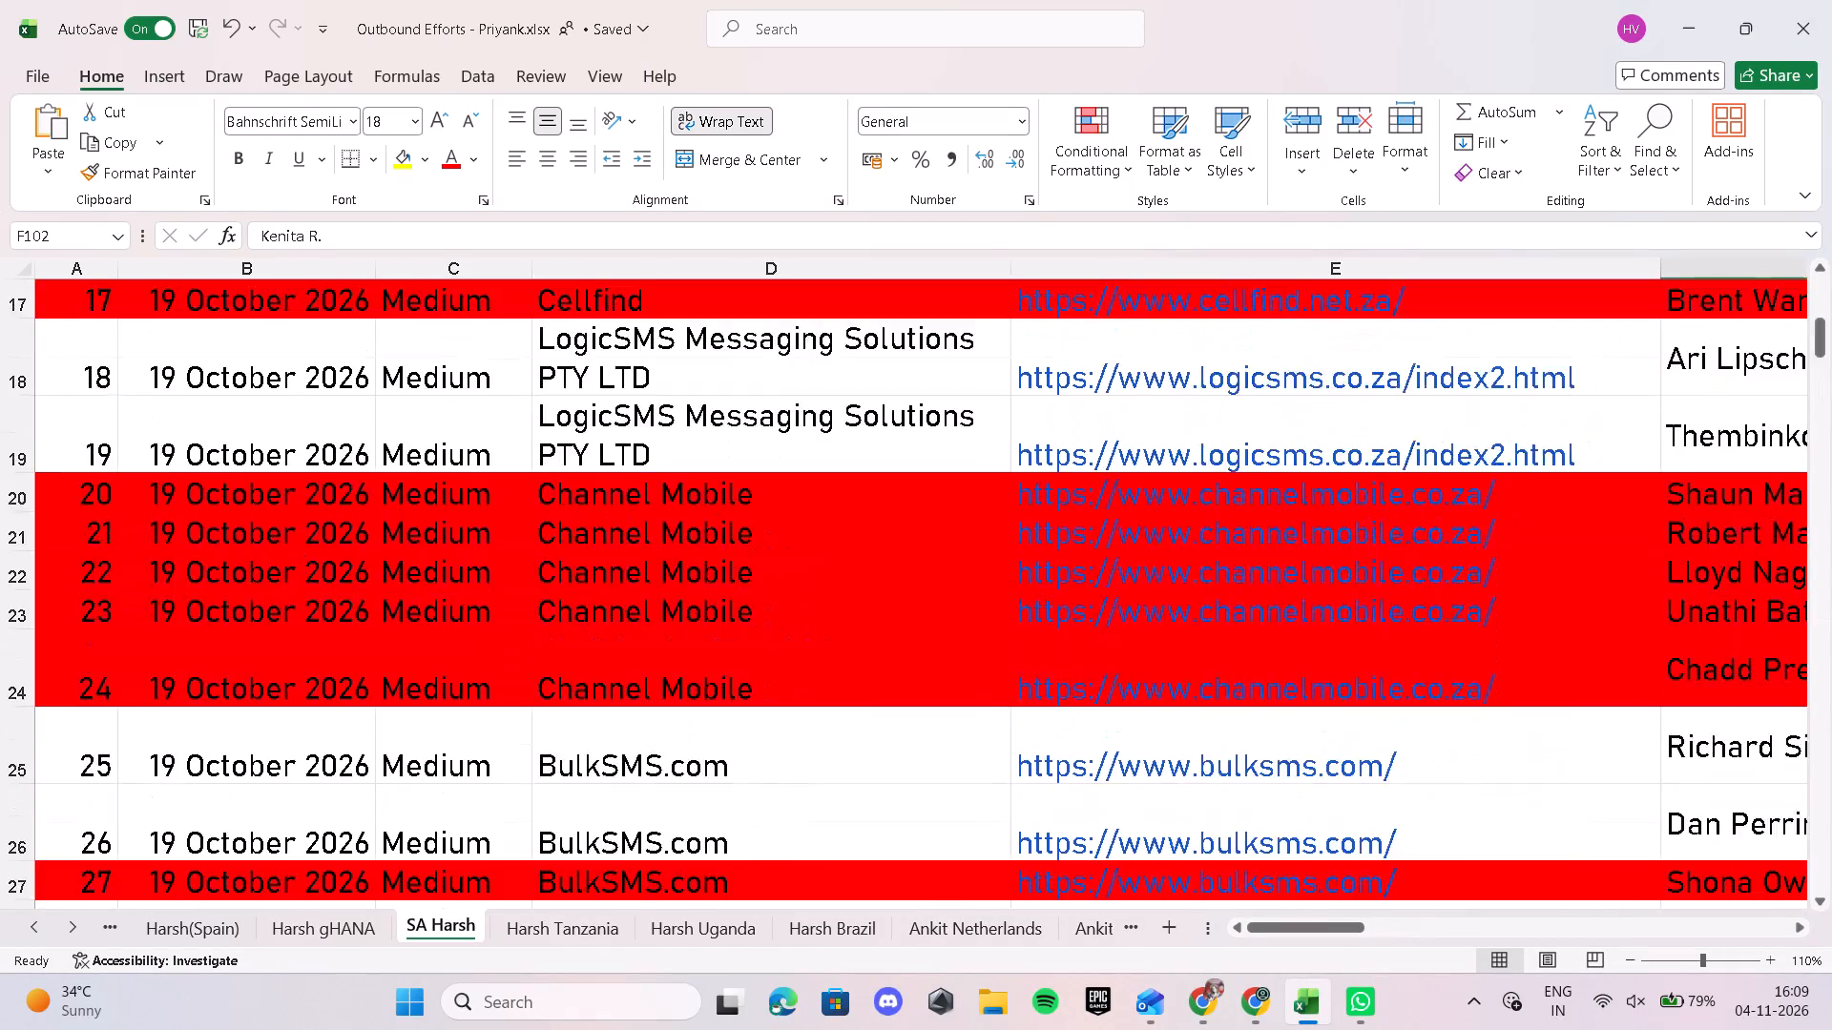
scroll(133, 570, up, 14)
click(19, 265)
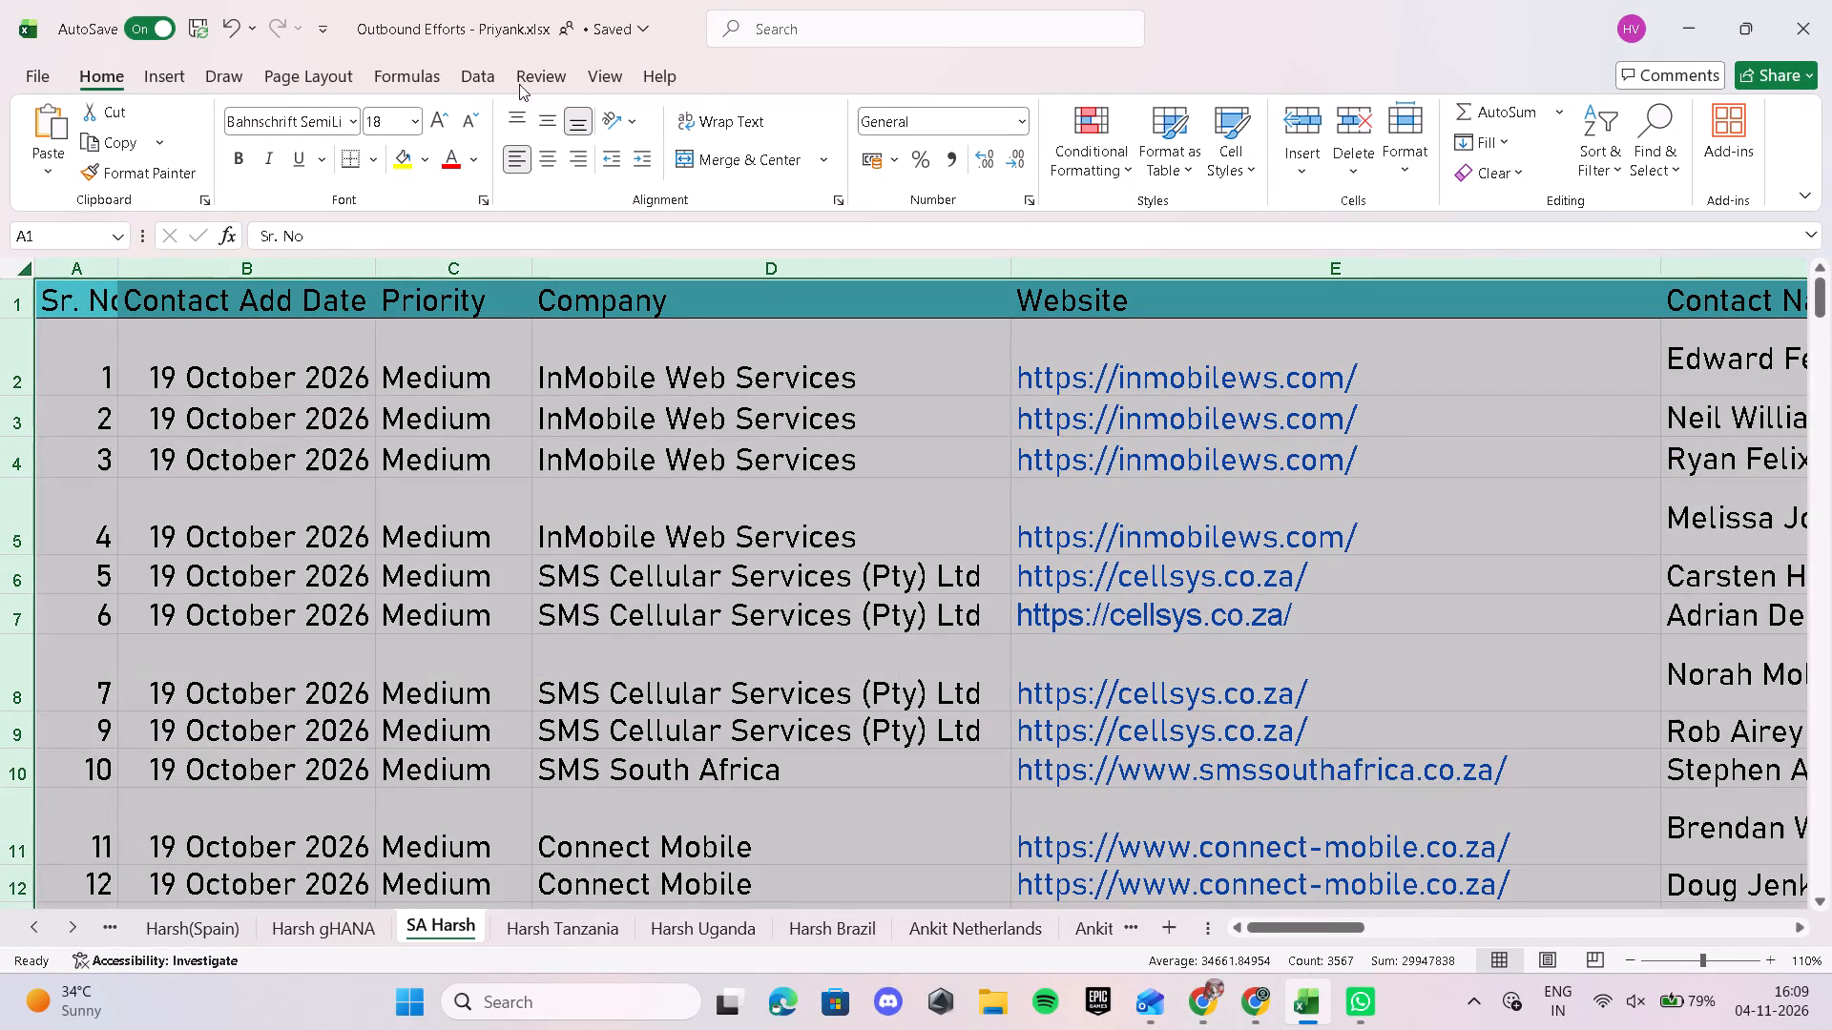
click(435, 119)
click(435, 119)
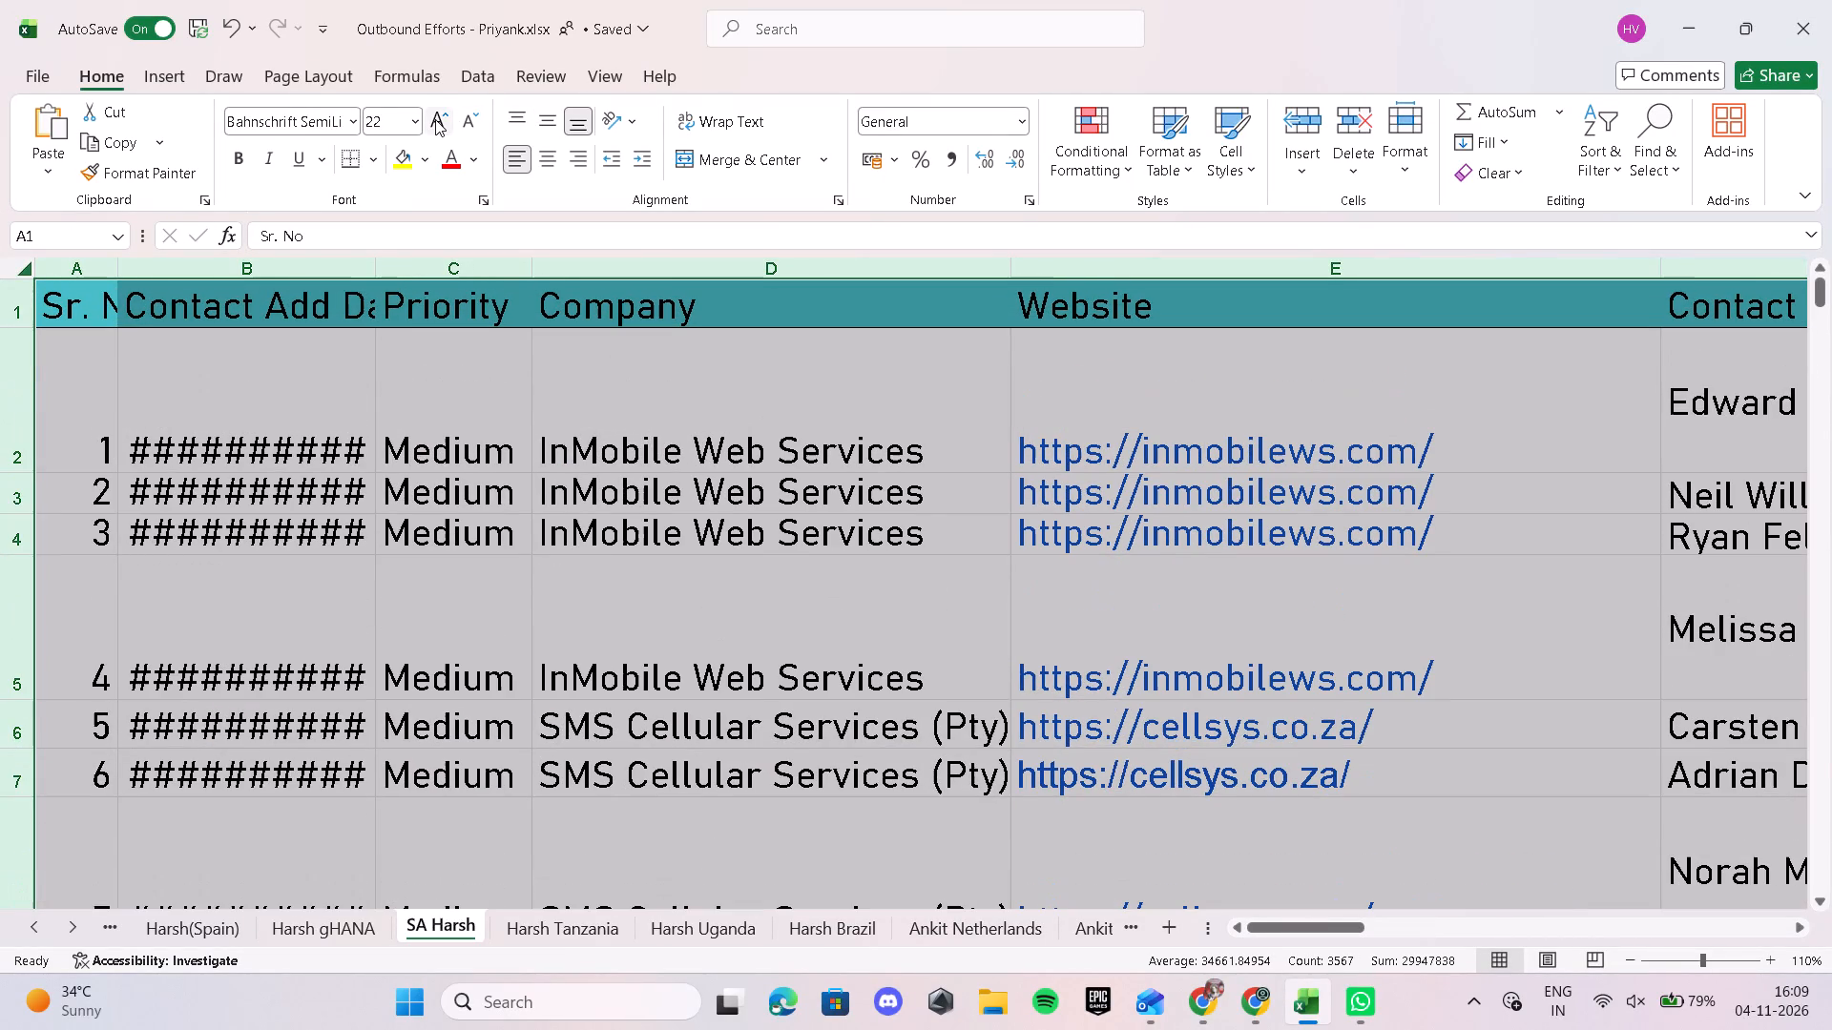
Widen the Contact Add Date and Sr. No columns so the dates and the serial number heading fit.
click(316, 271)
drag(372, 265, 404, 274)
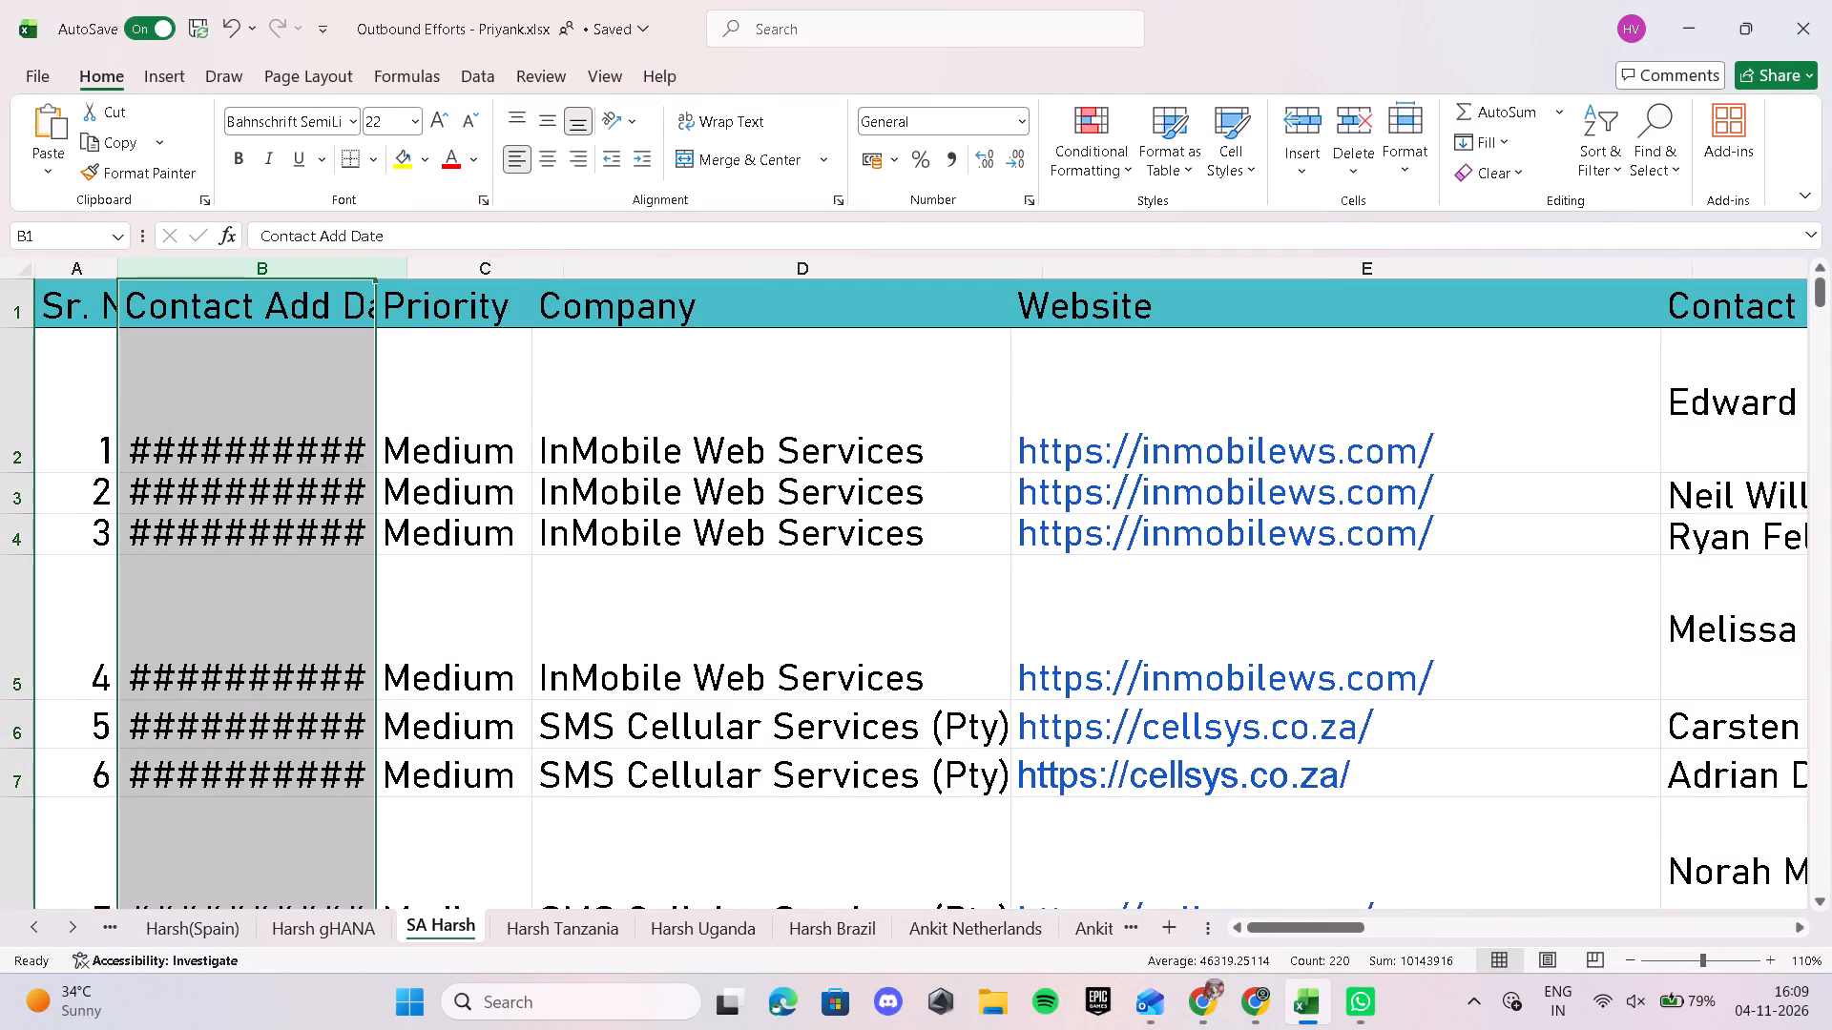
click(510, 280)
click(500, 264)
click(306, 268)
click(85, 278)
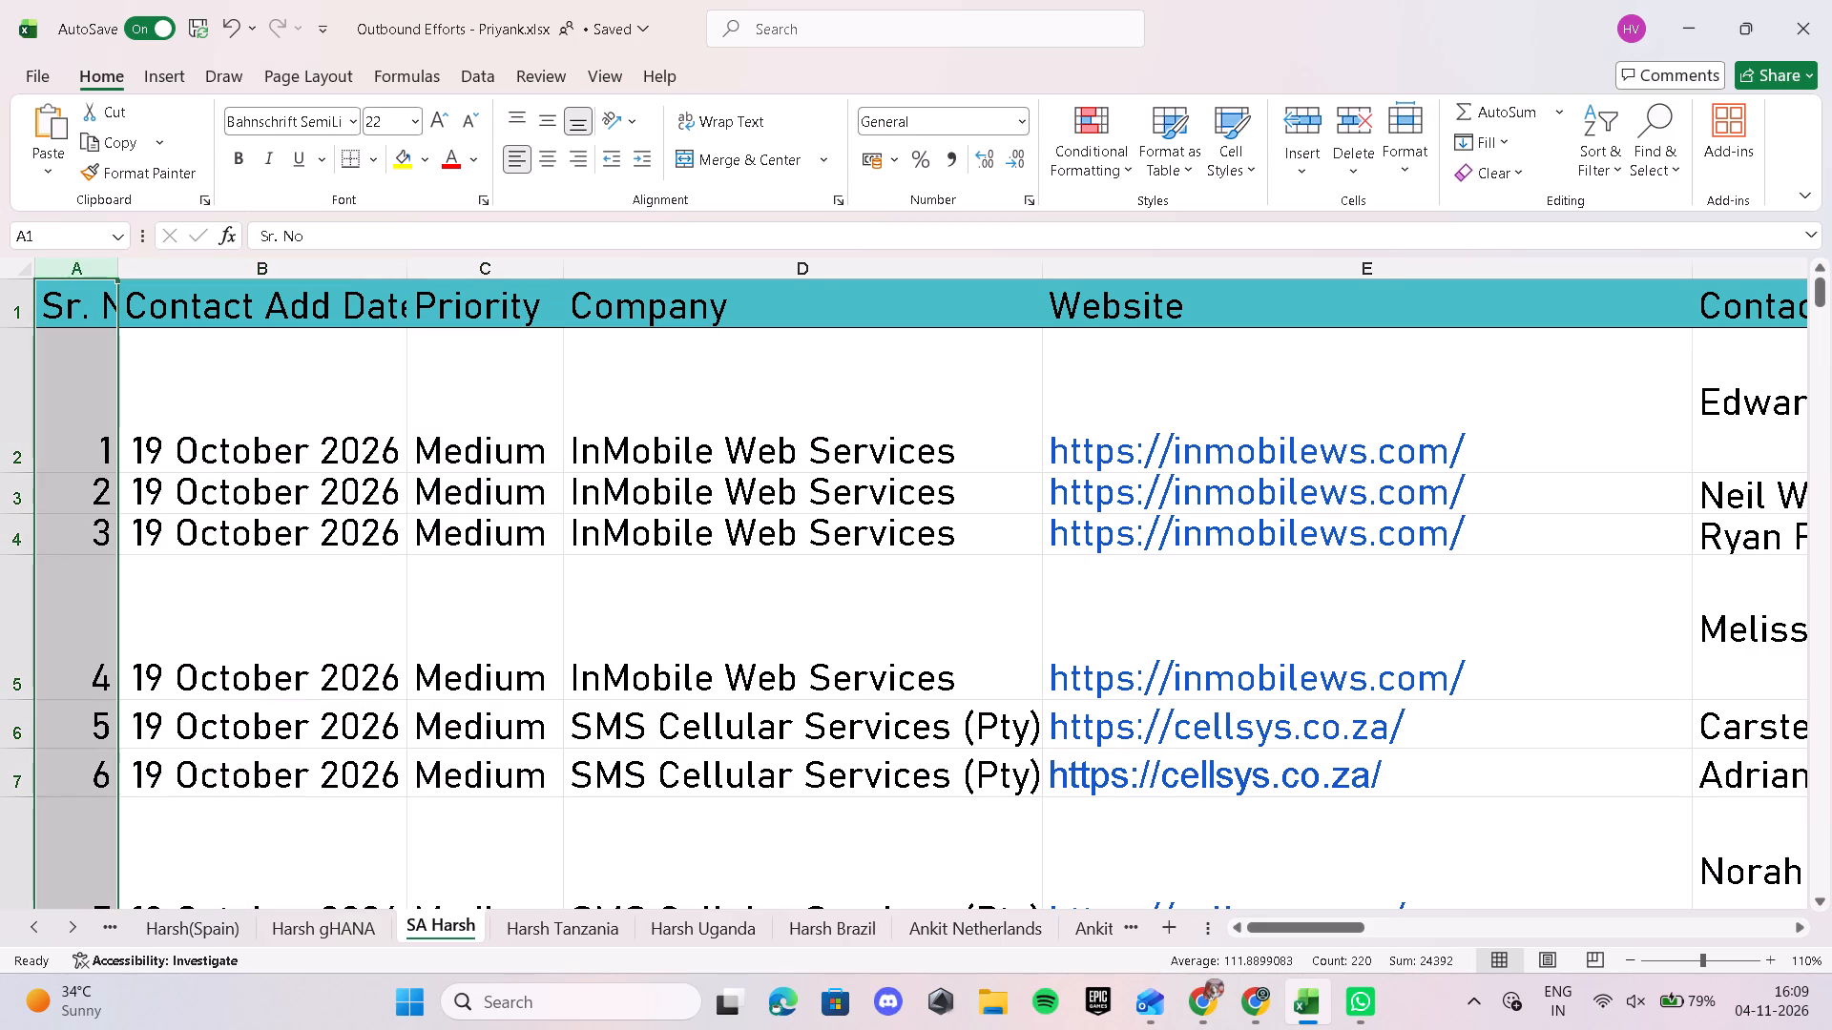
drag(120, 268, 150, 273)
click(210, 266)
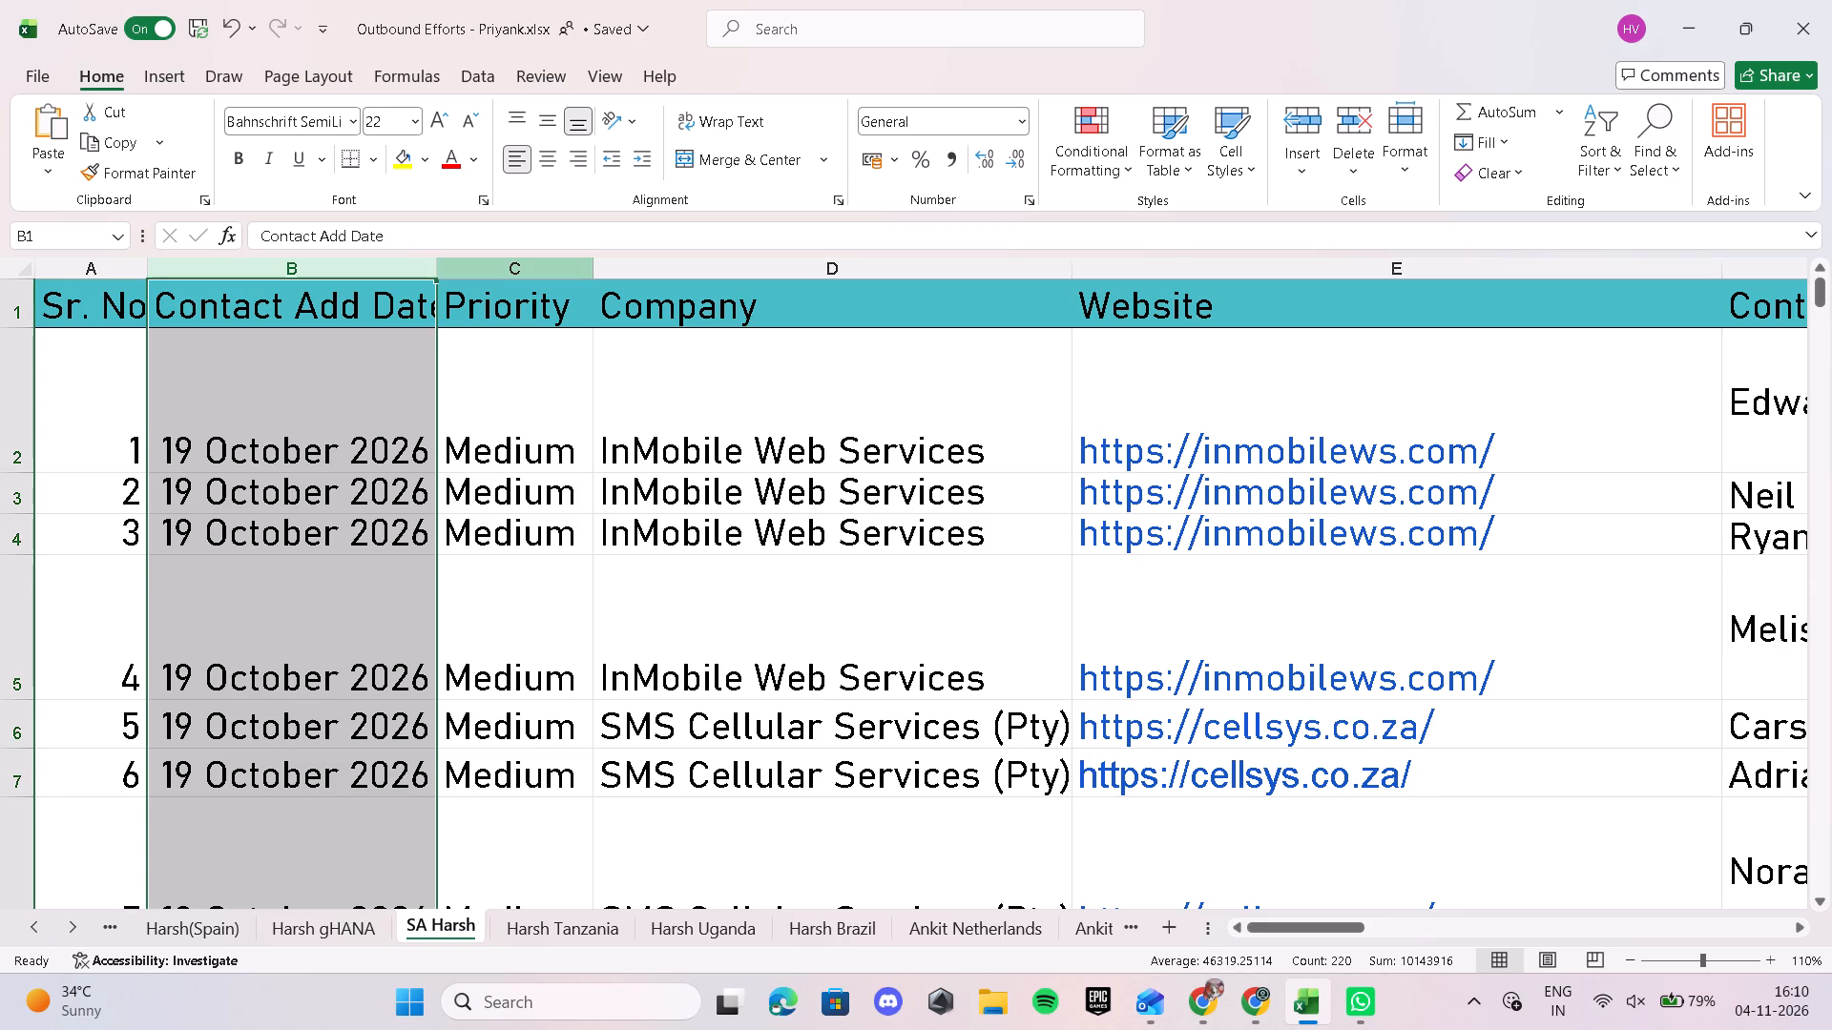
Review the company and website entries from the first InMobile Web Services rows down to iMobility SA Pty Ltd.
click(826, 599)
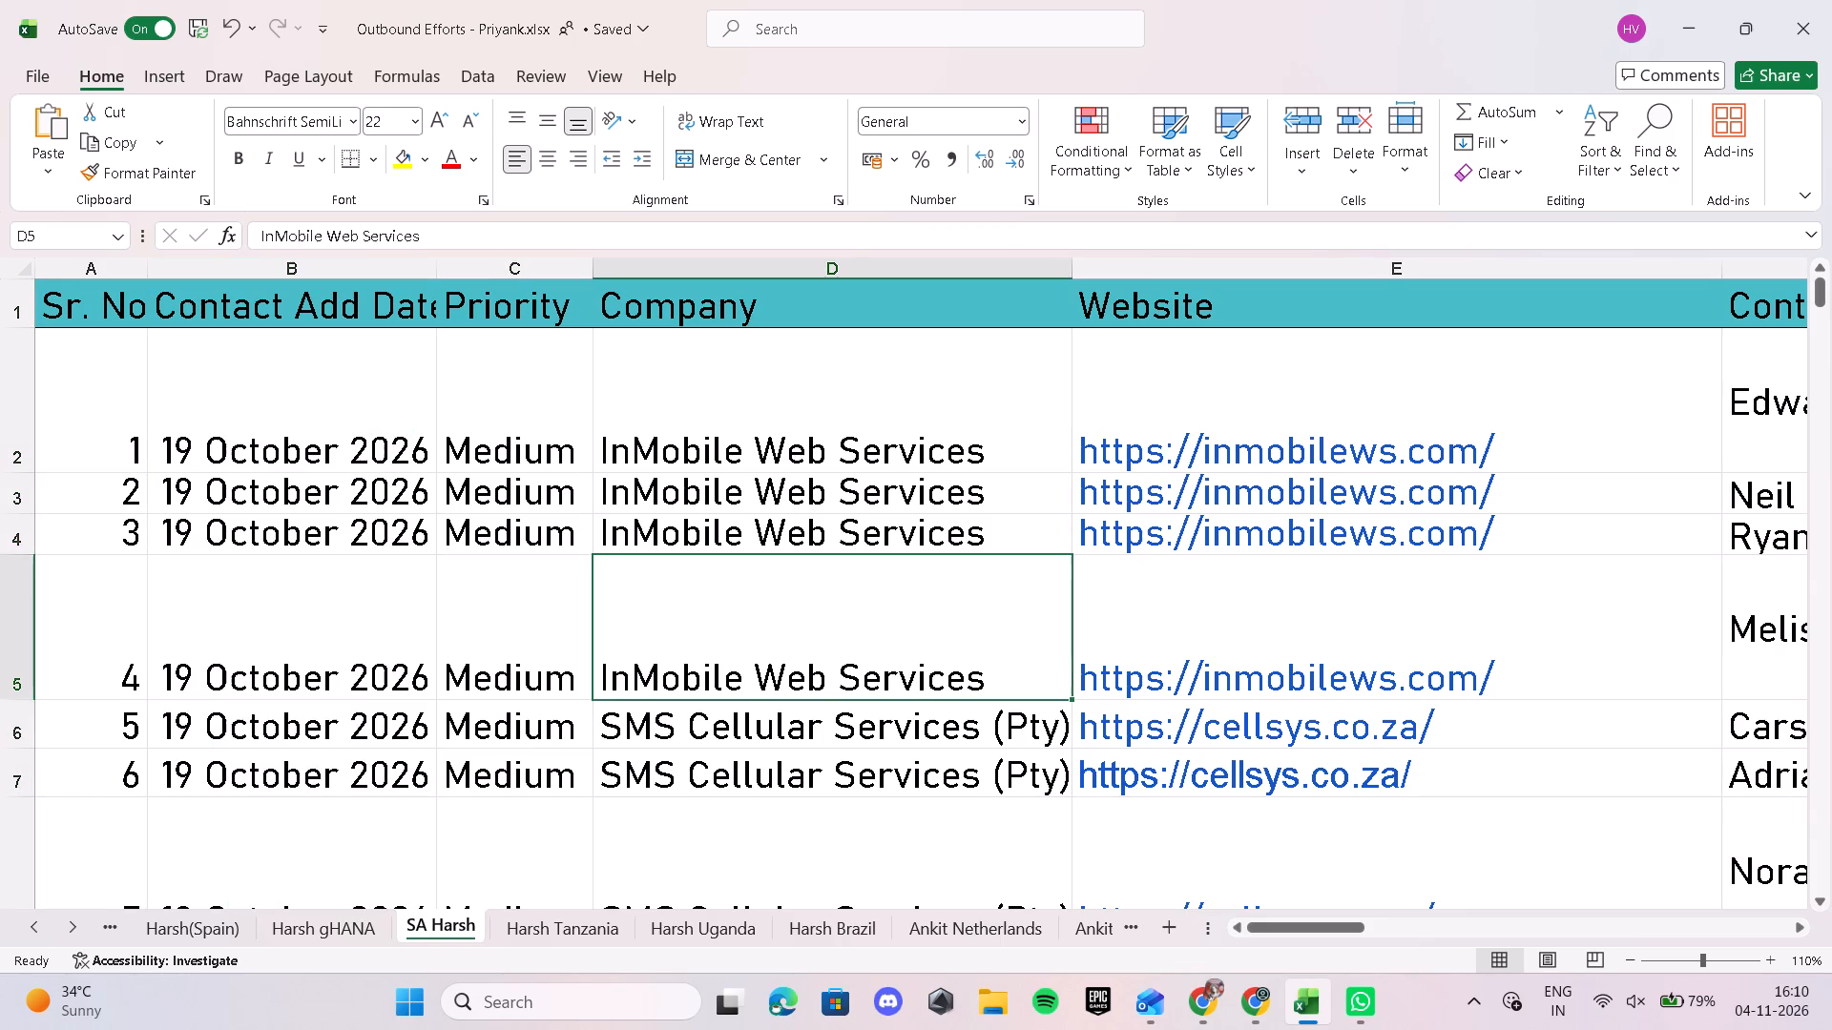
click(931, 718)
click(950, 766)
scroll(882, 682, down, 2)
click(893, 690)
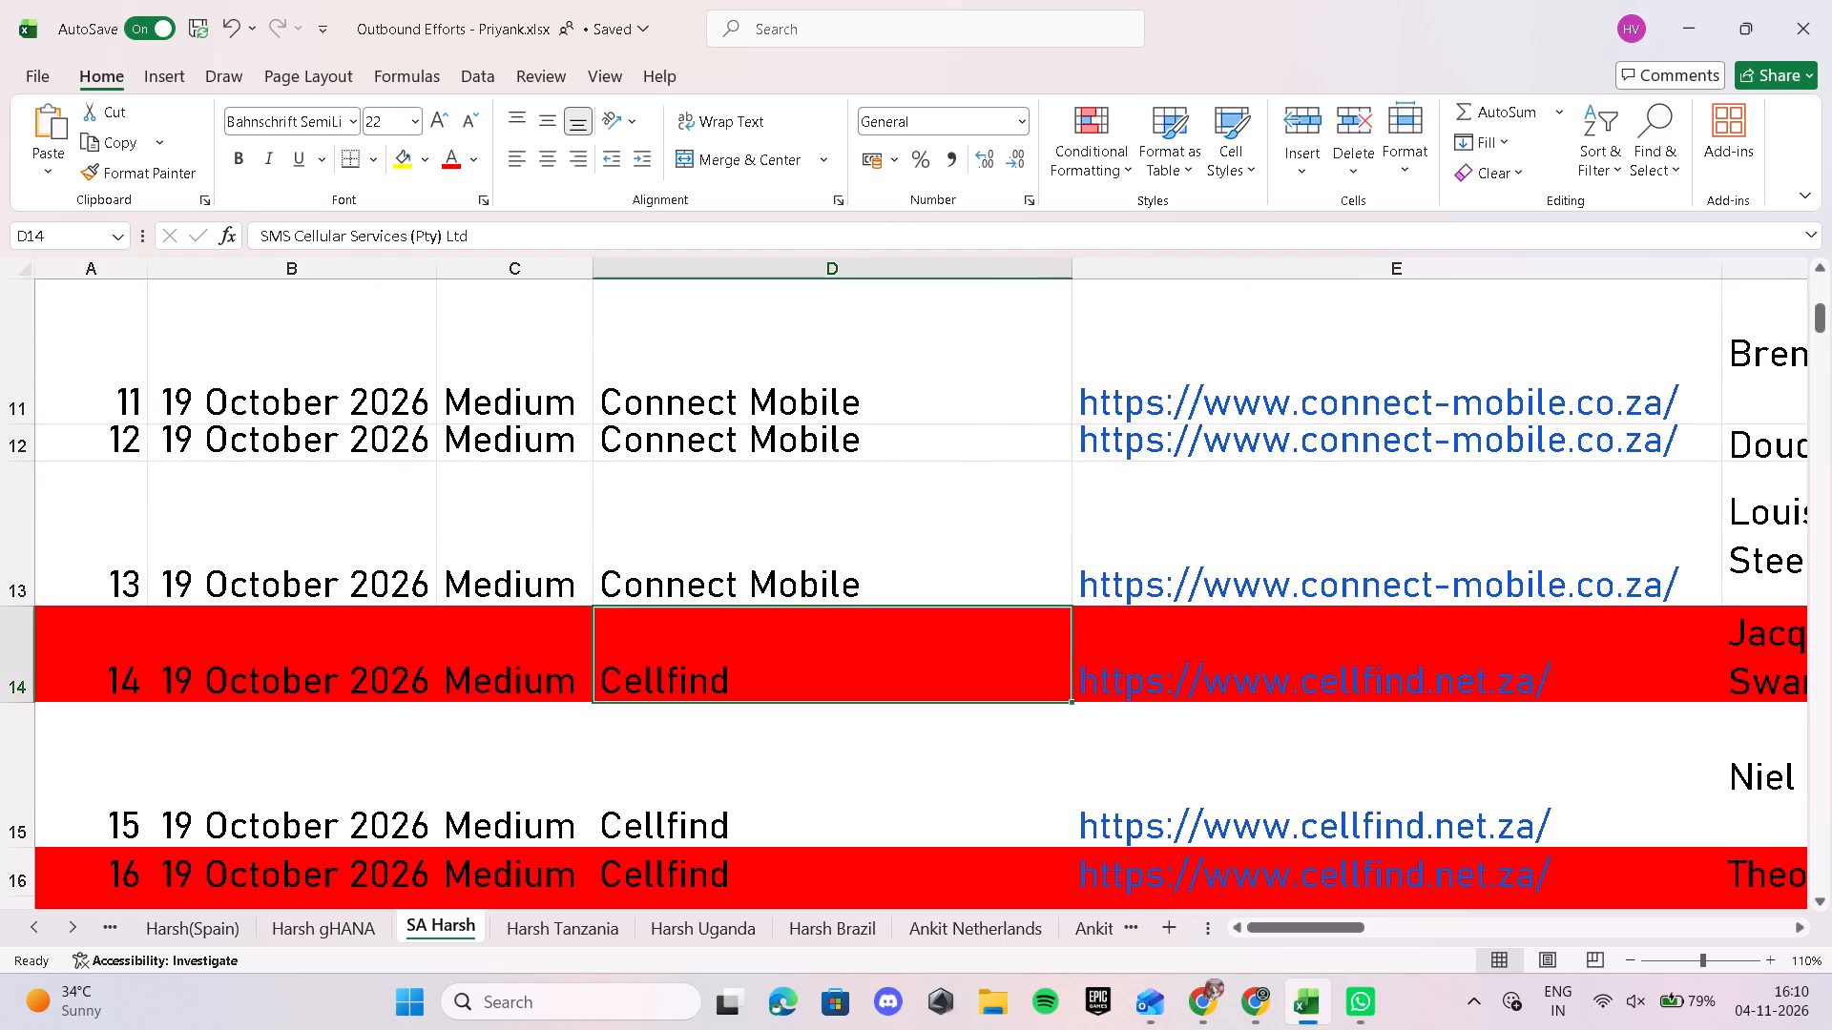
scroll(892, 689, down, 1)
click(892, 689)
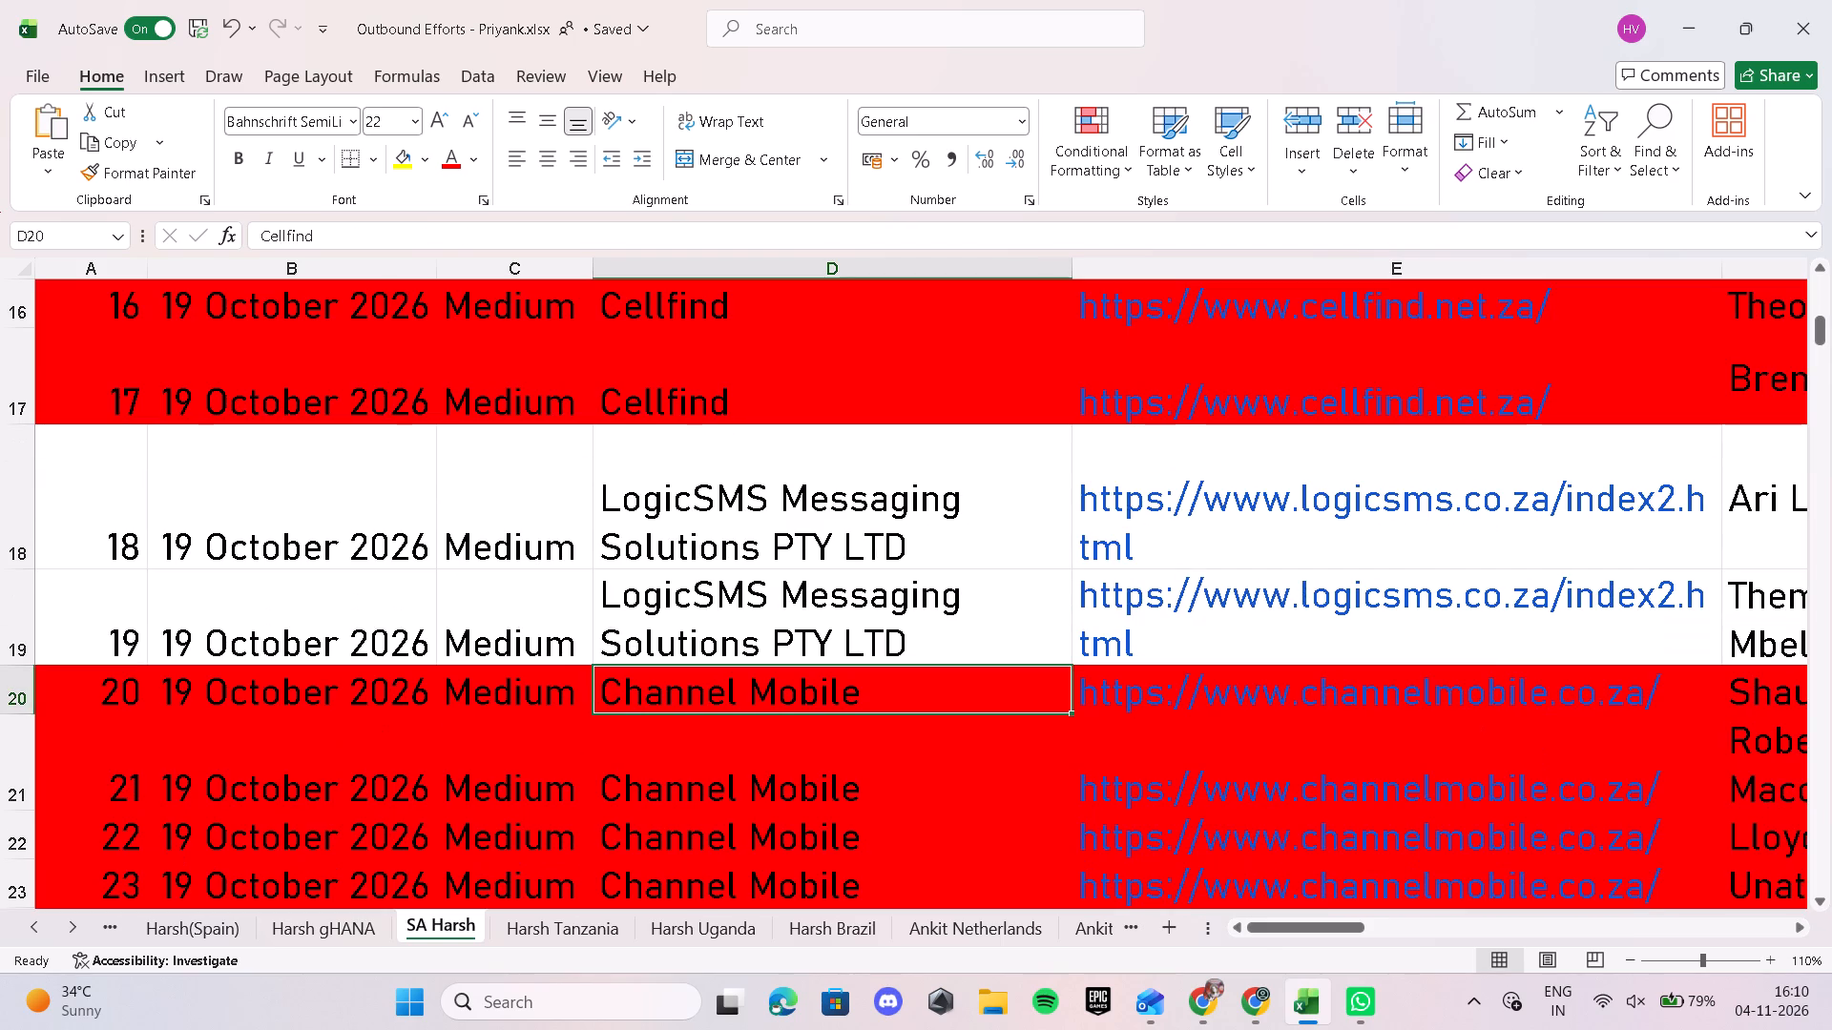
scroll(893, 707, down, 1)
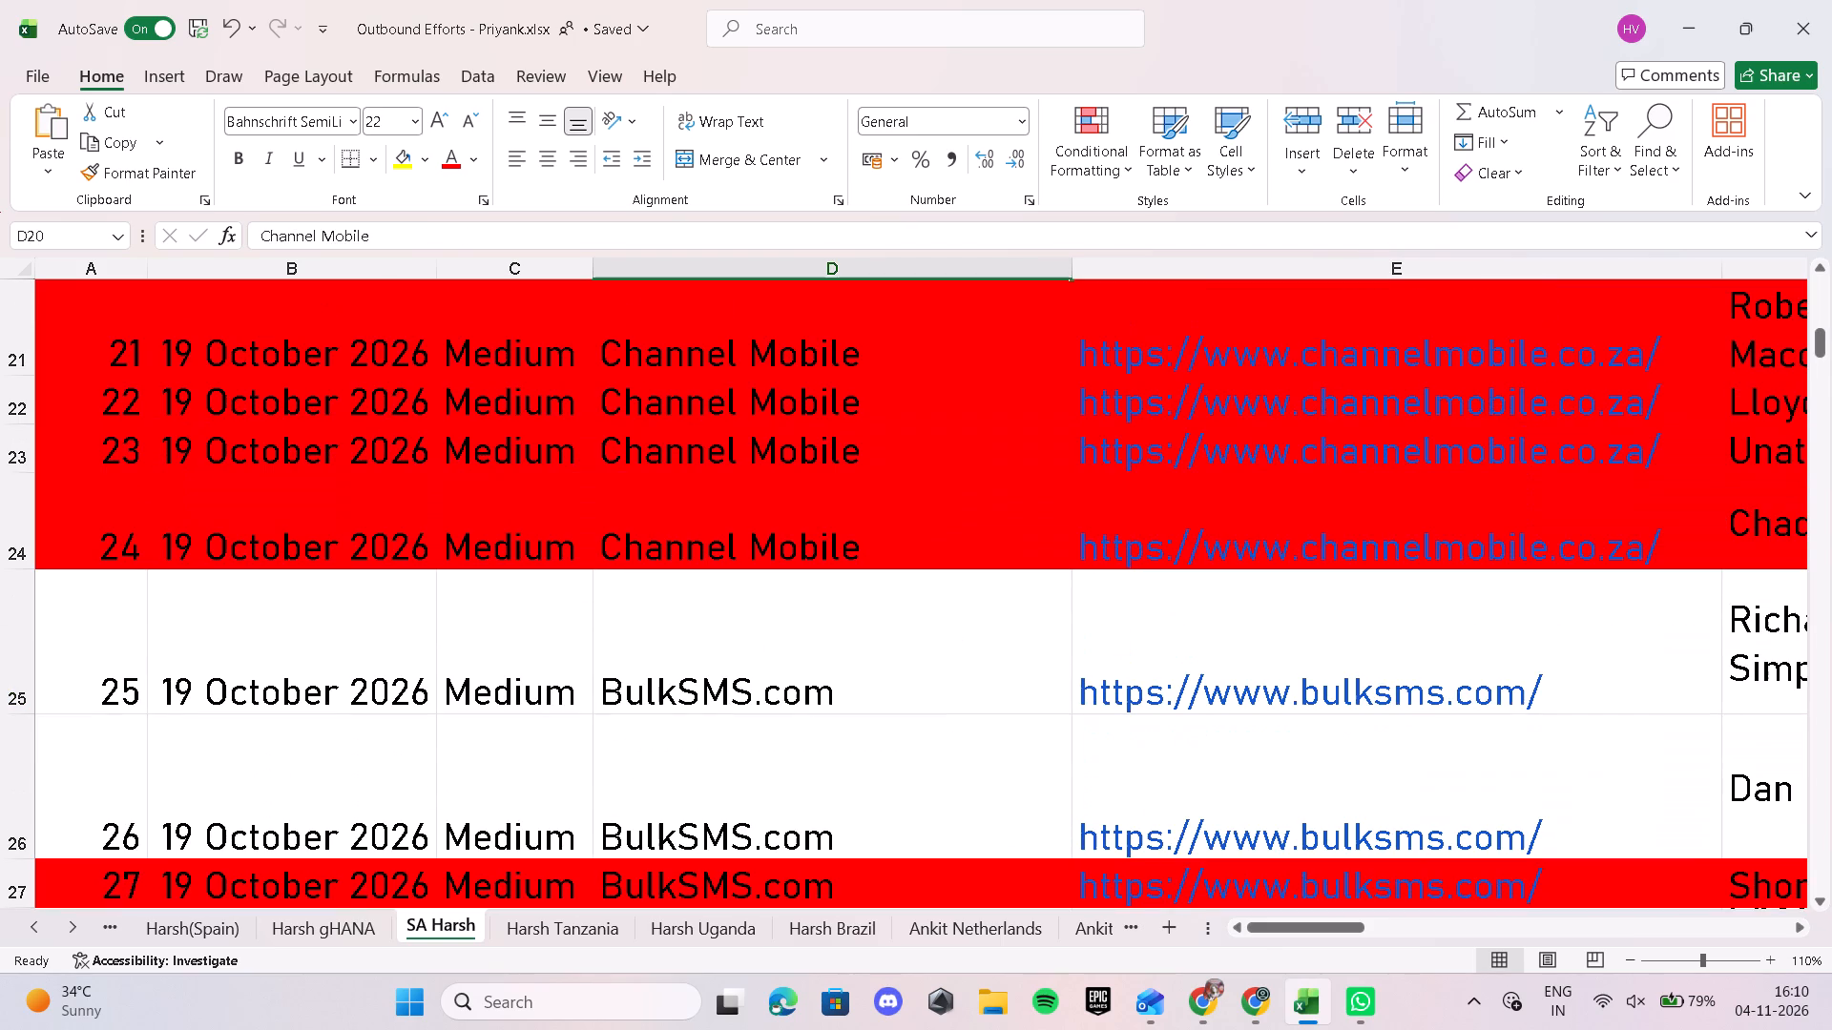
scroll(901, 706, down, 2)
click(901, 706)
scroll(902, 700, down, 2)
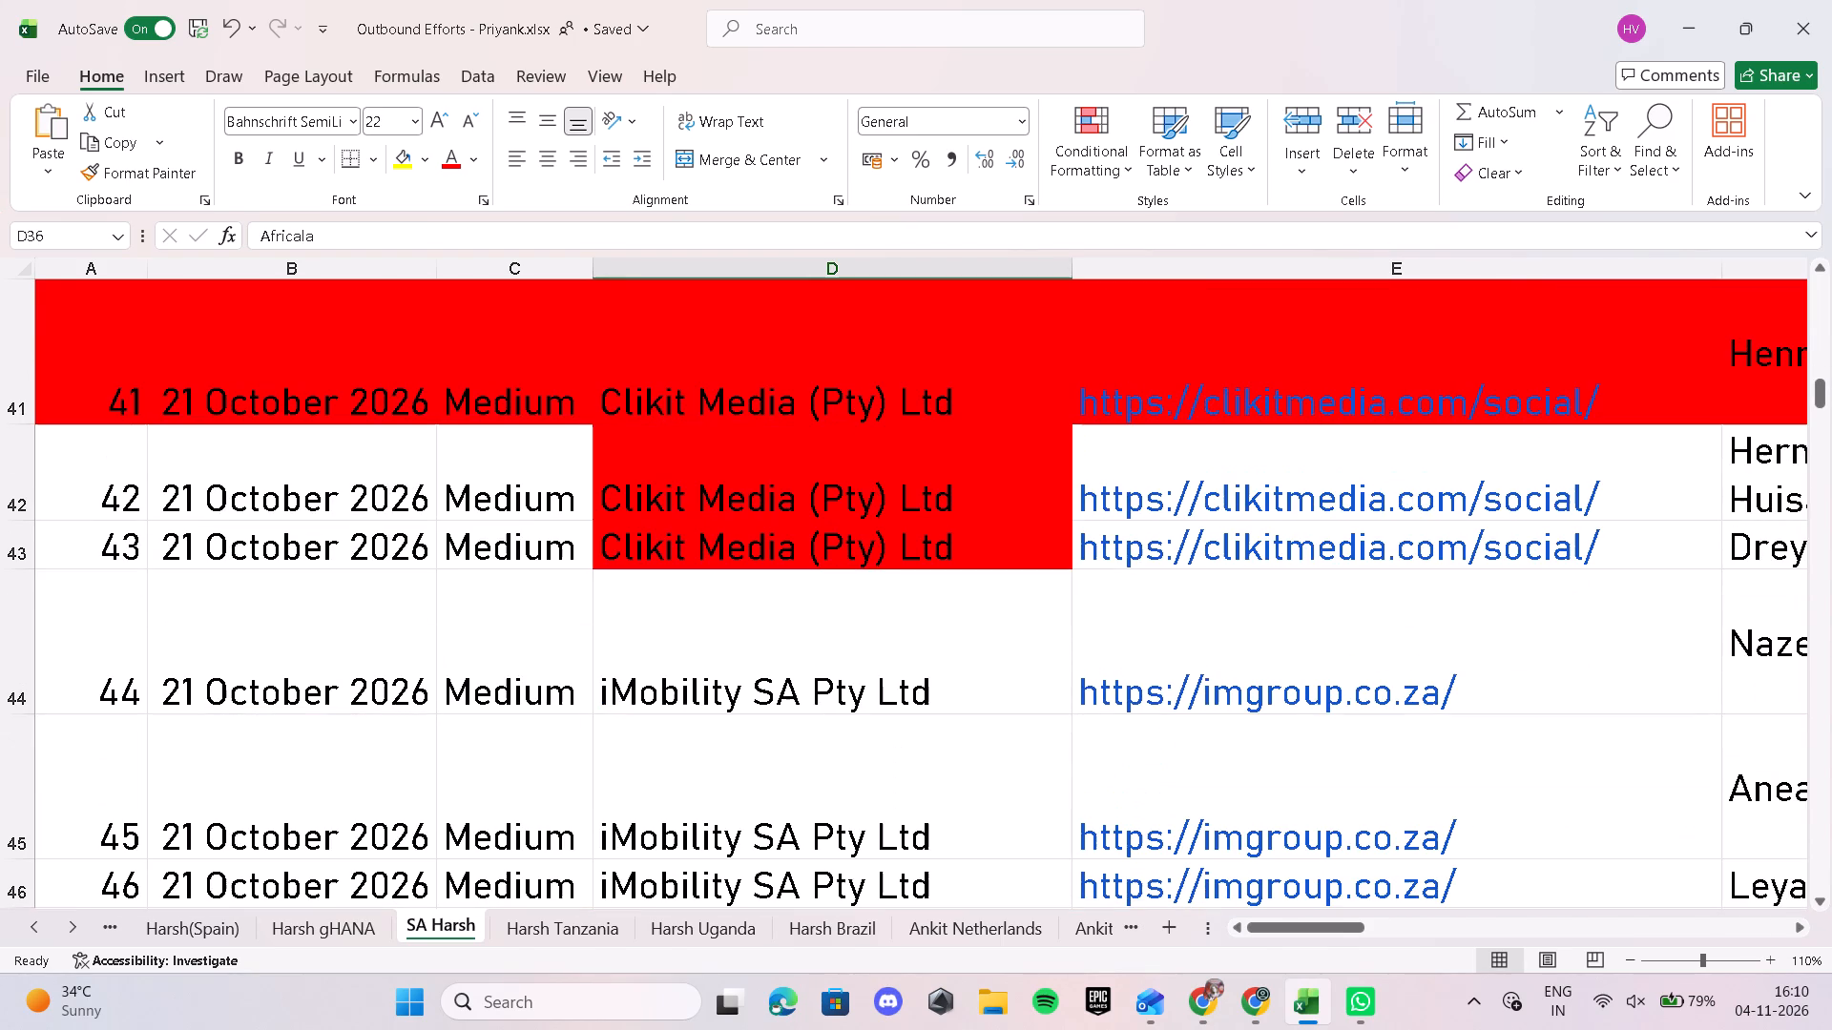
click(902, 700)
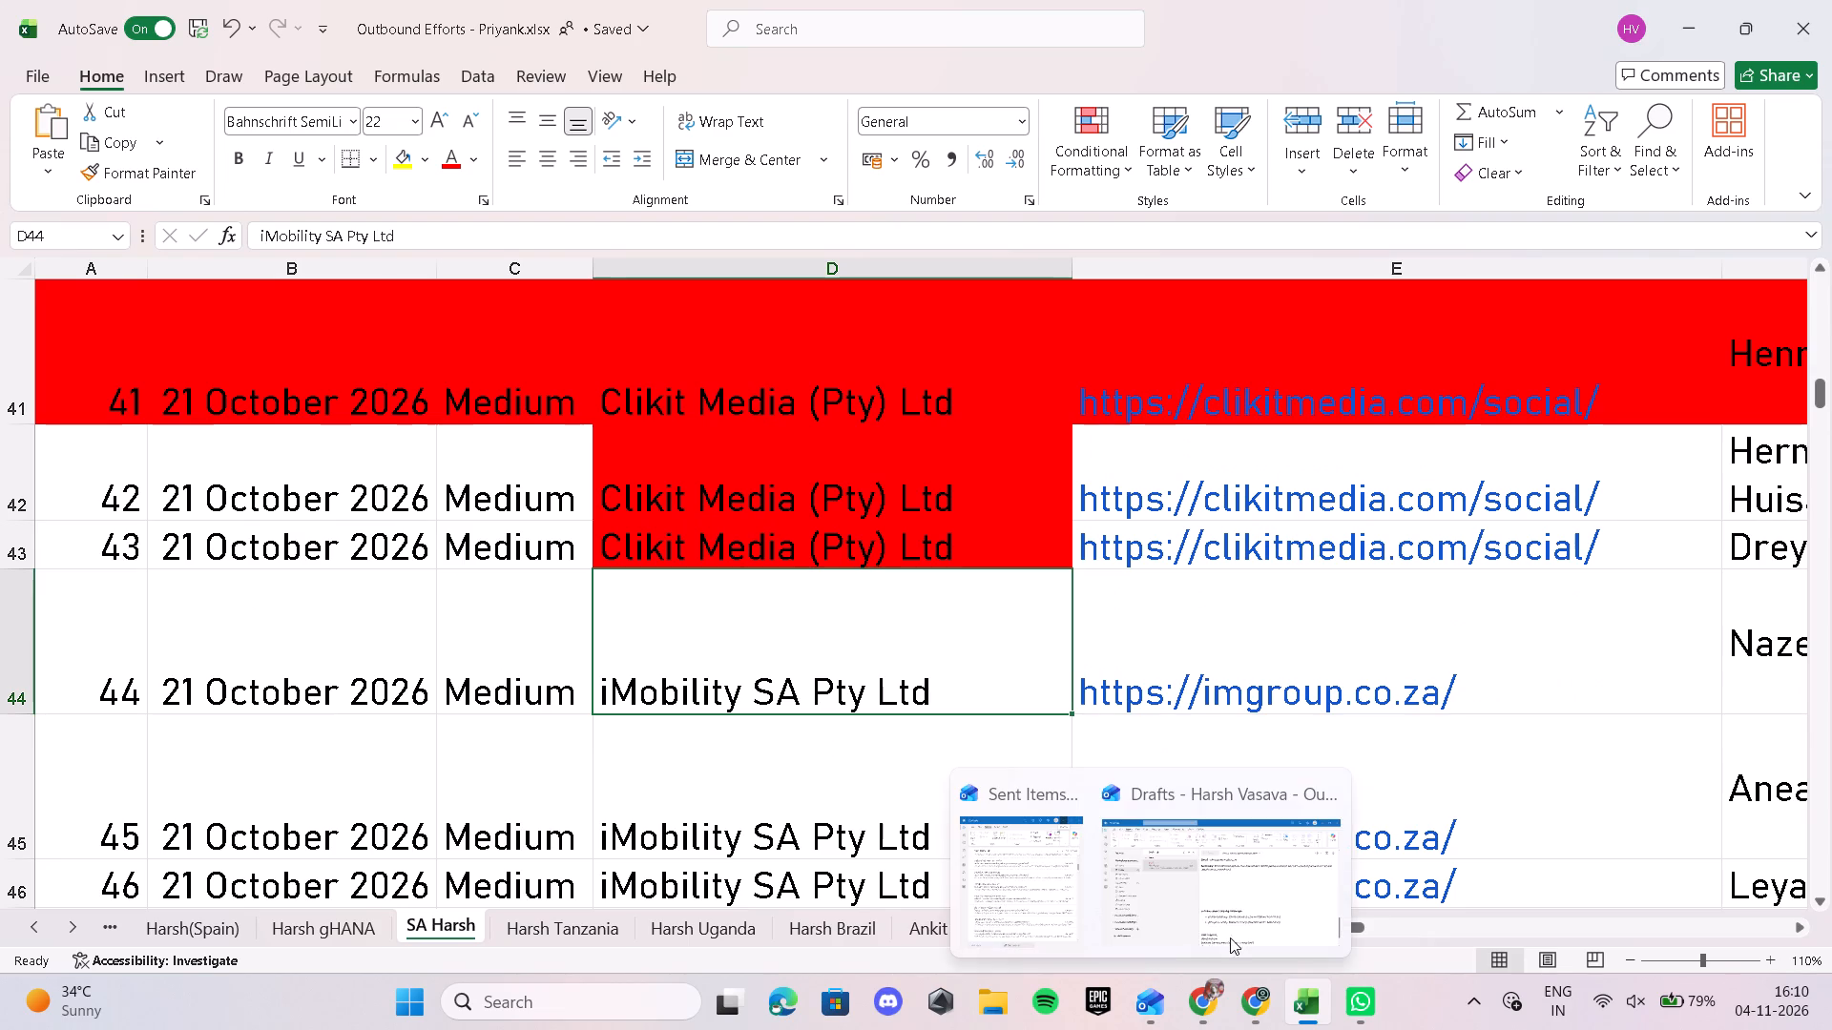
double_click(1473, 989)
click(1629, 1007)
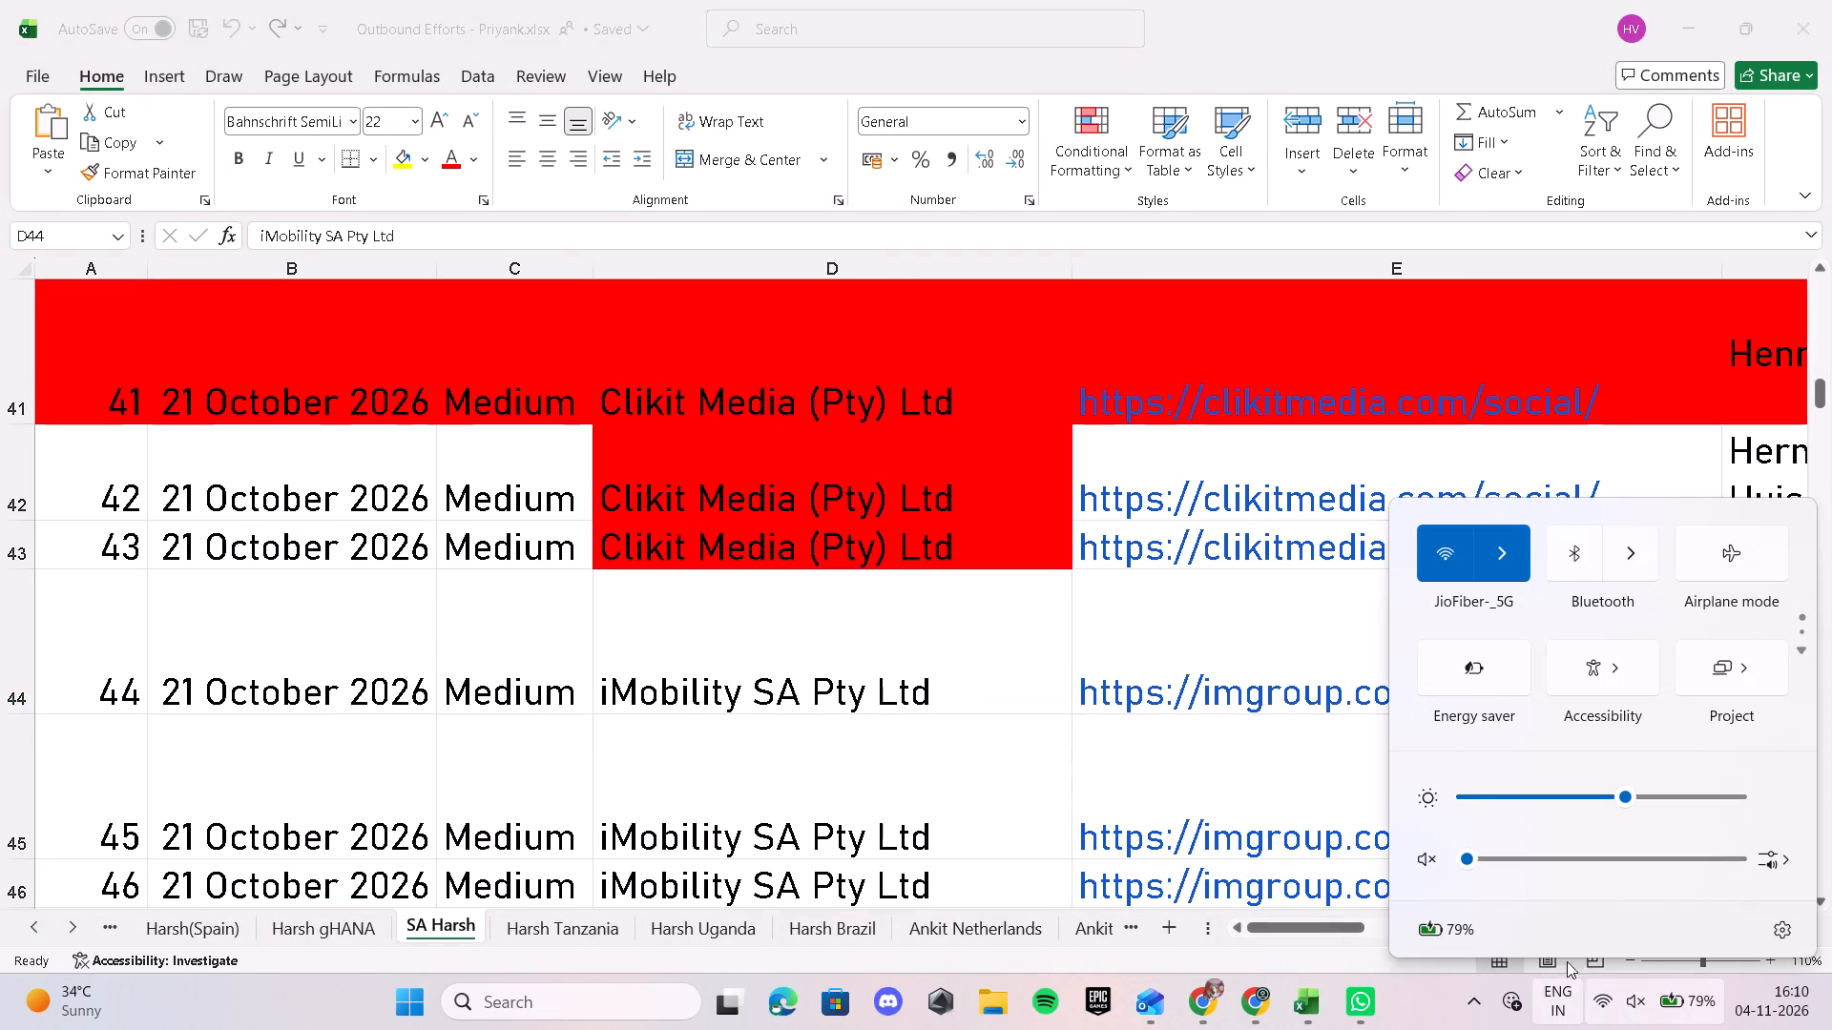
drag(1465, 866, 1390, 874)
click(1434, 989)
Review the companies, websites and priorities from the iMobility rows down to the Postman - Retention Marketing Agency rows.
scroll(801, 781, down, 1)
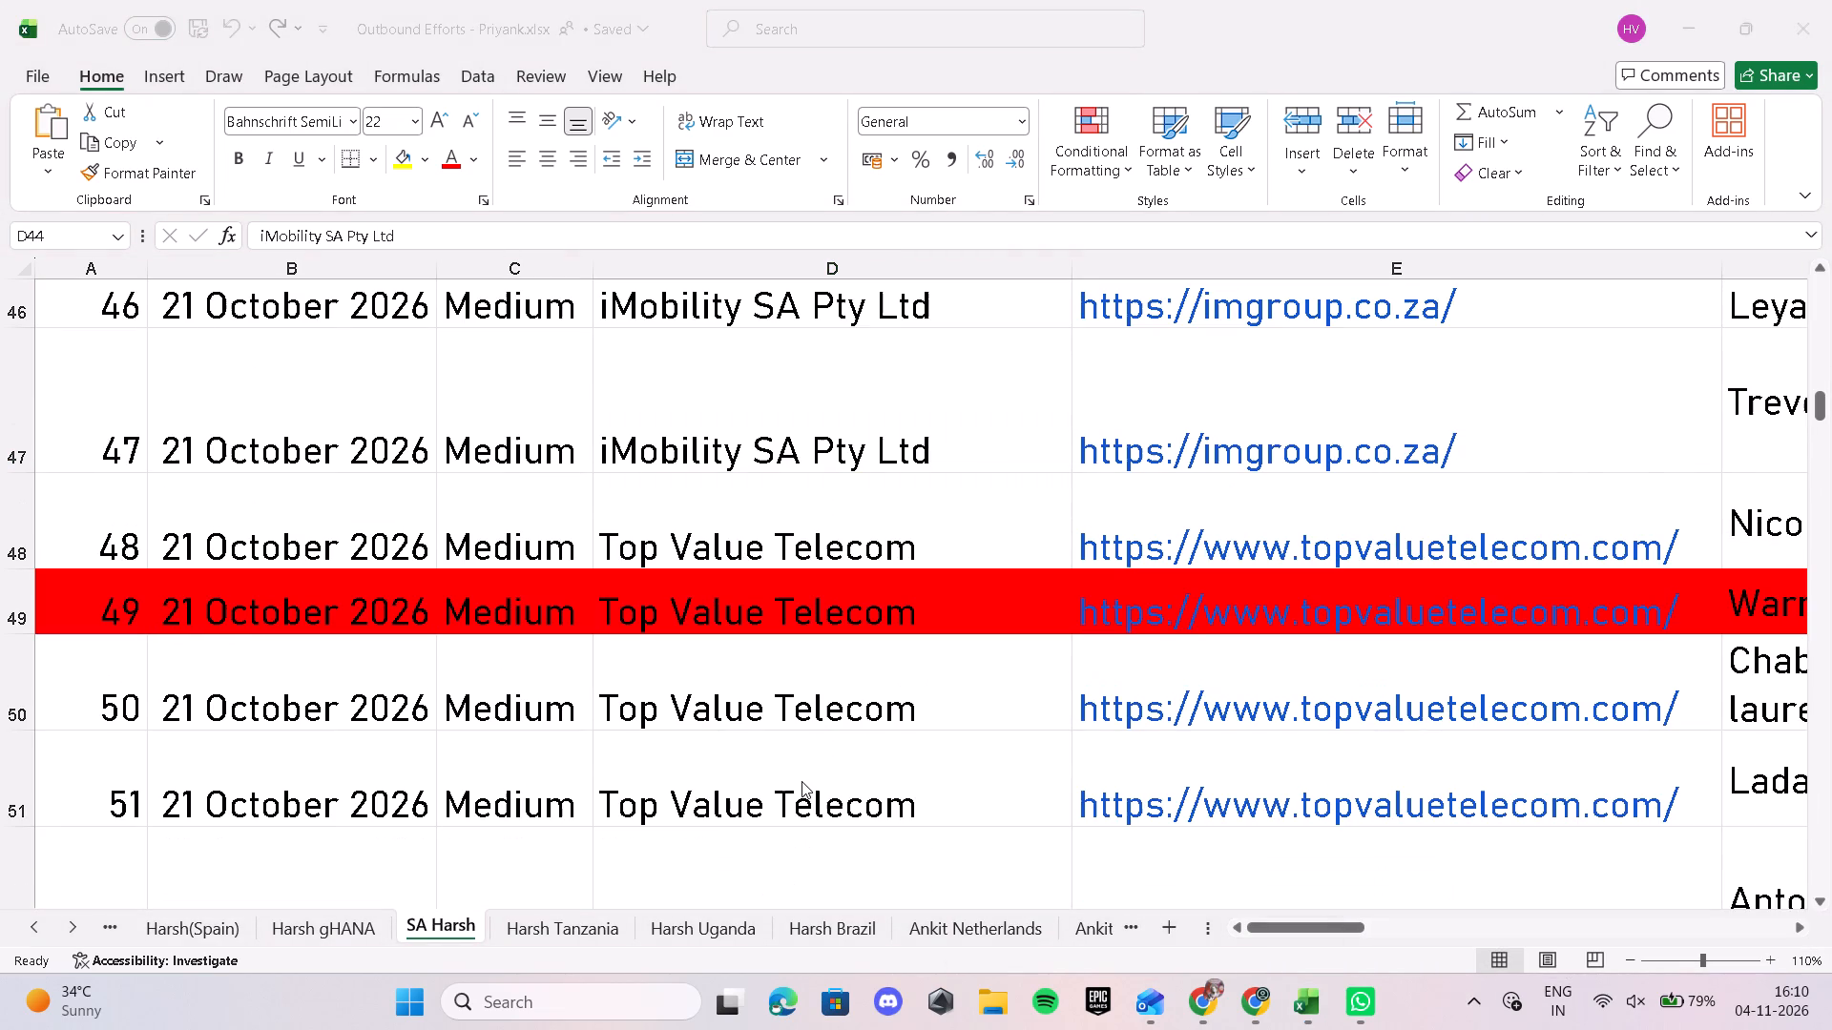
scroll(803, 775, down, 2)
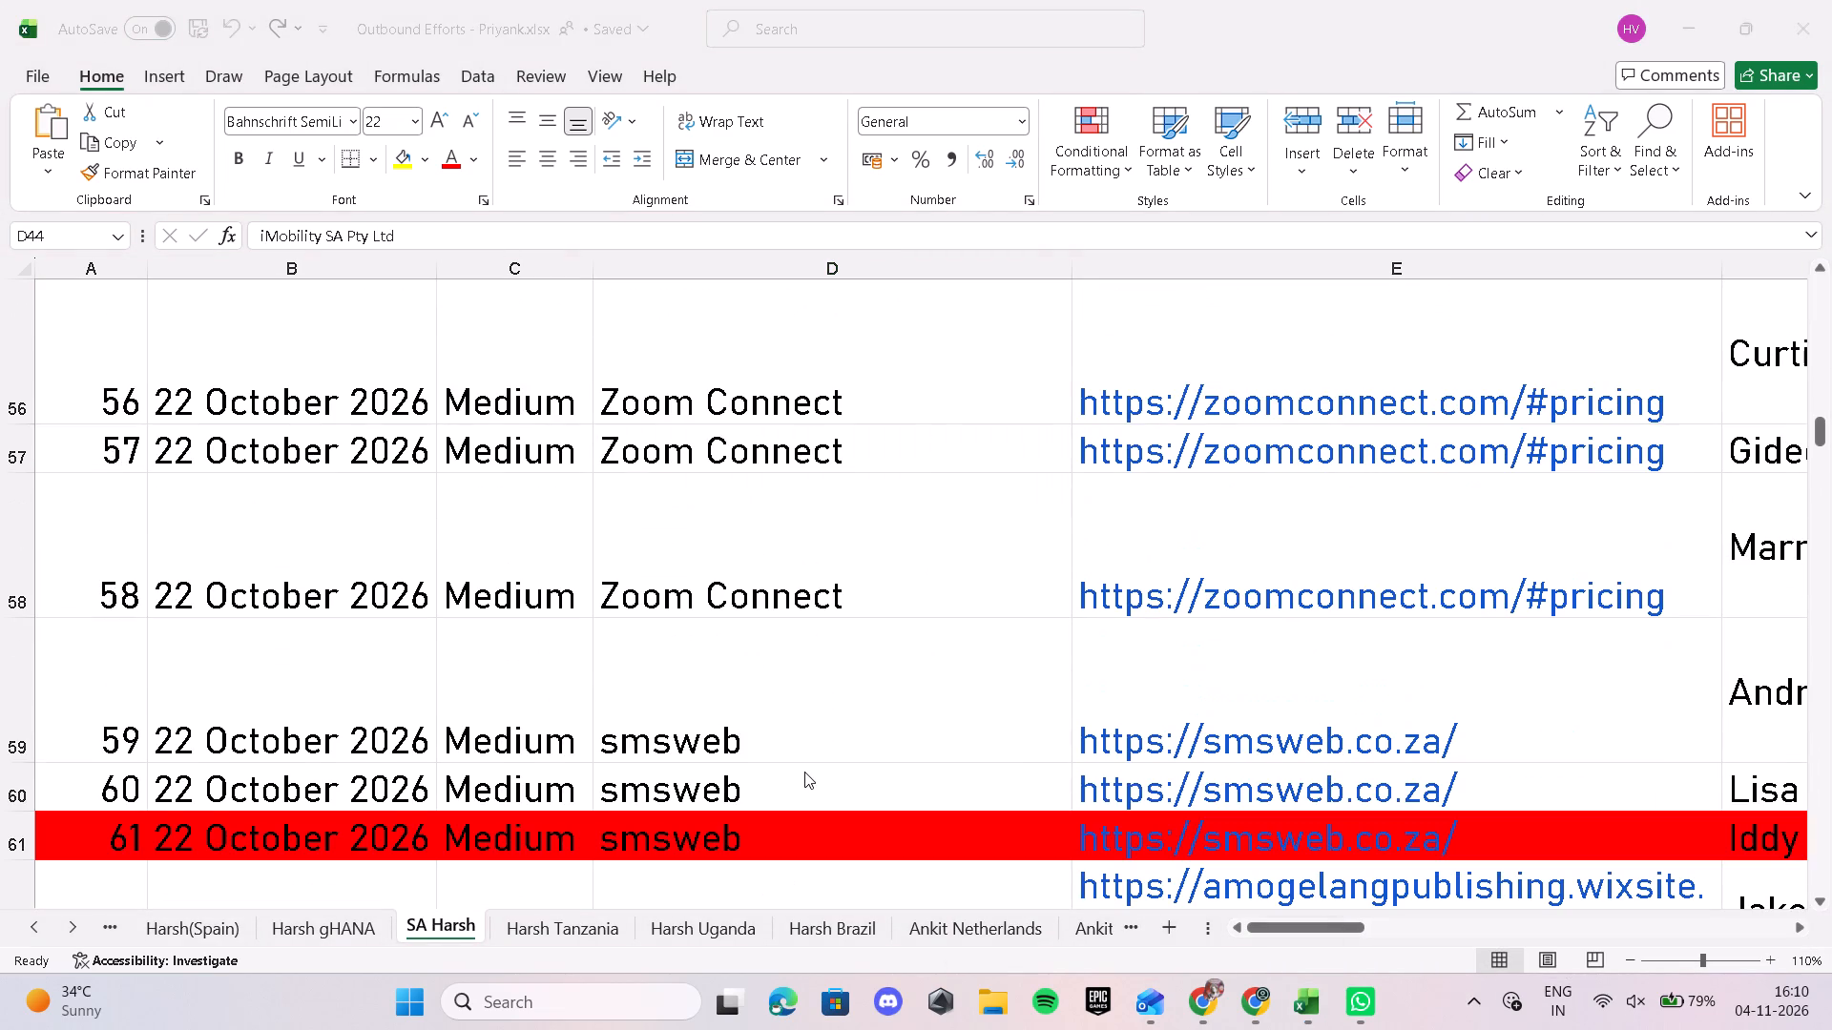
scroll(806, 772, down, 5)
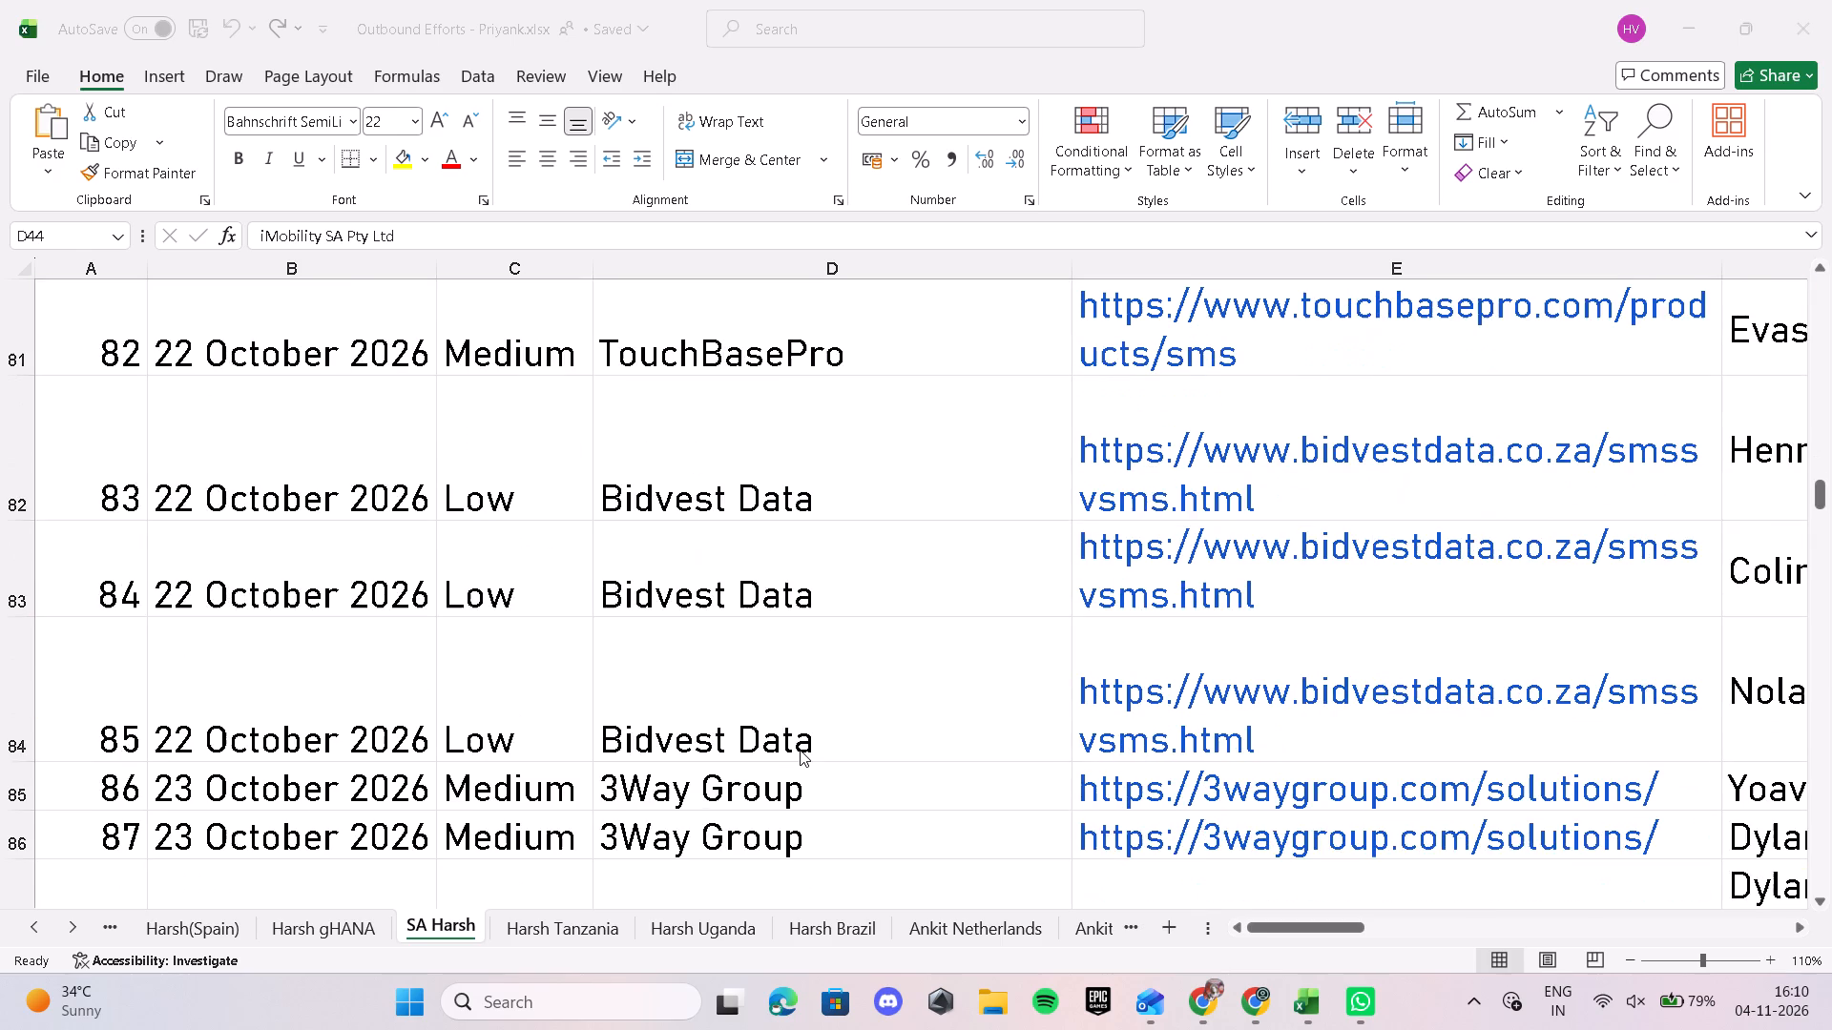
scroll(800, 750, down, 3)
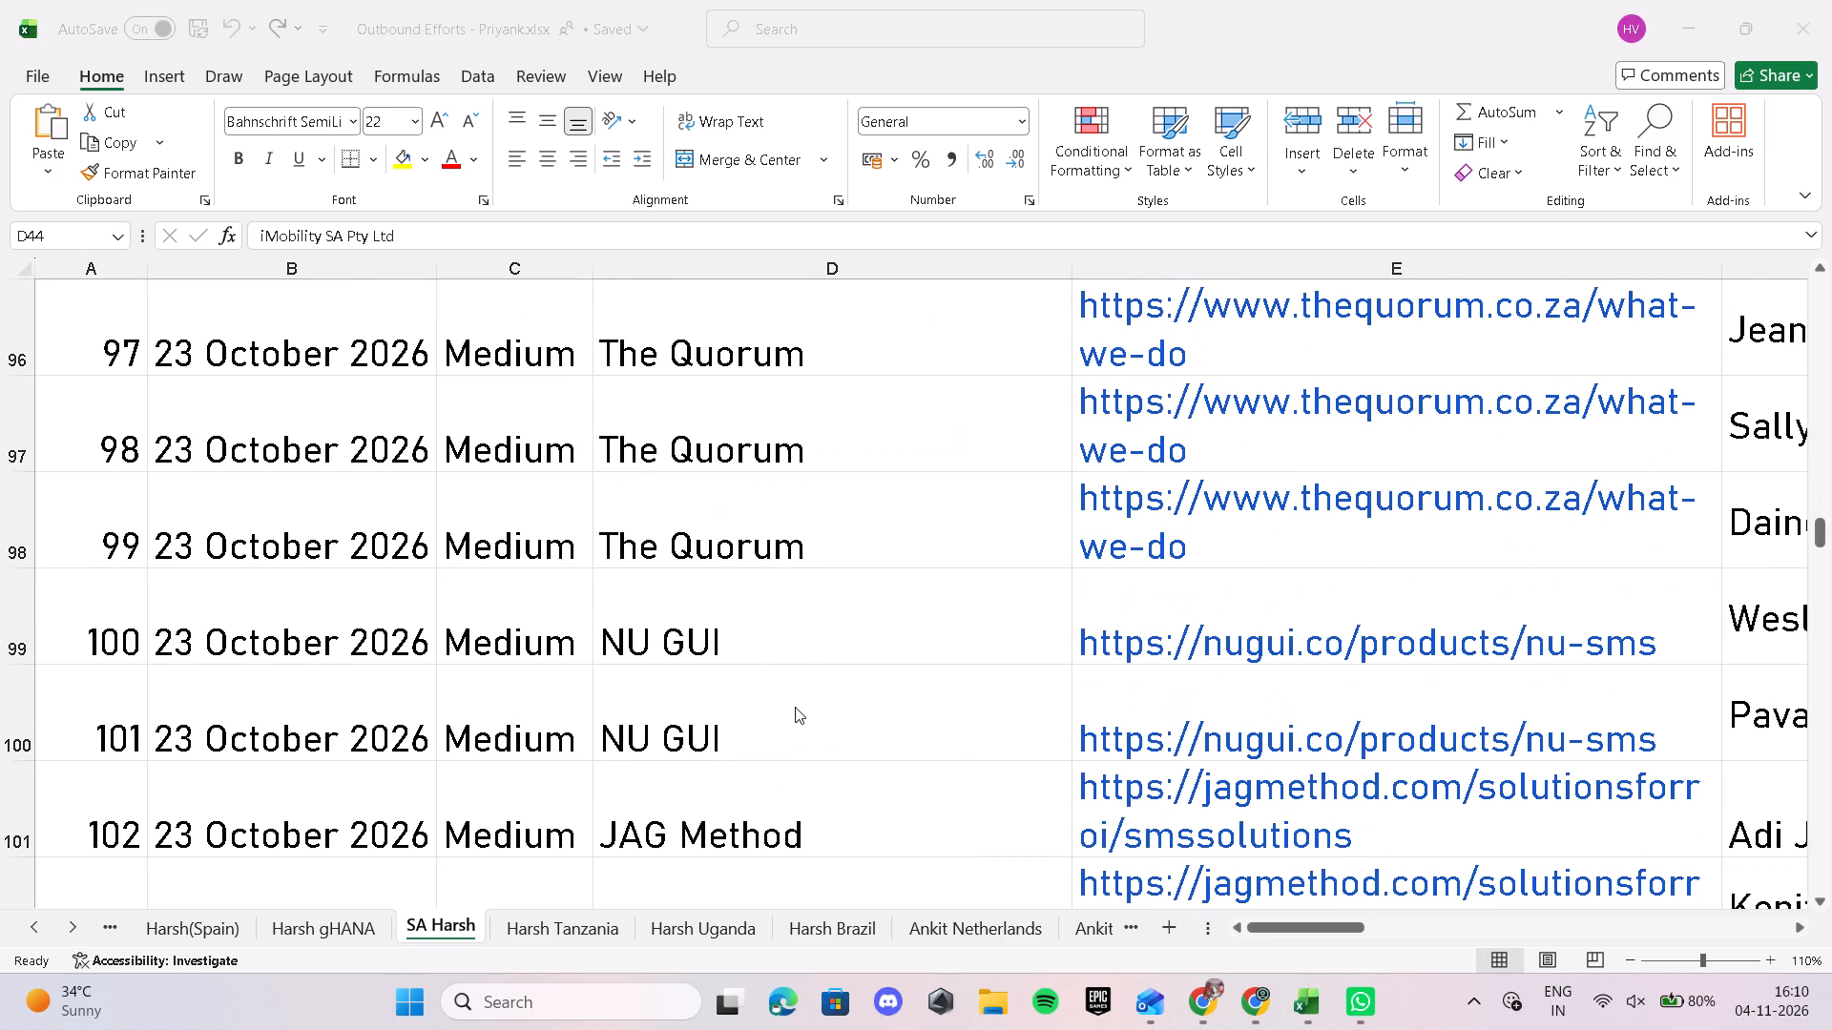
scroll(795, 707, down, 4)
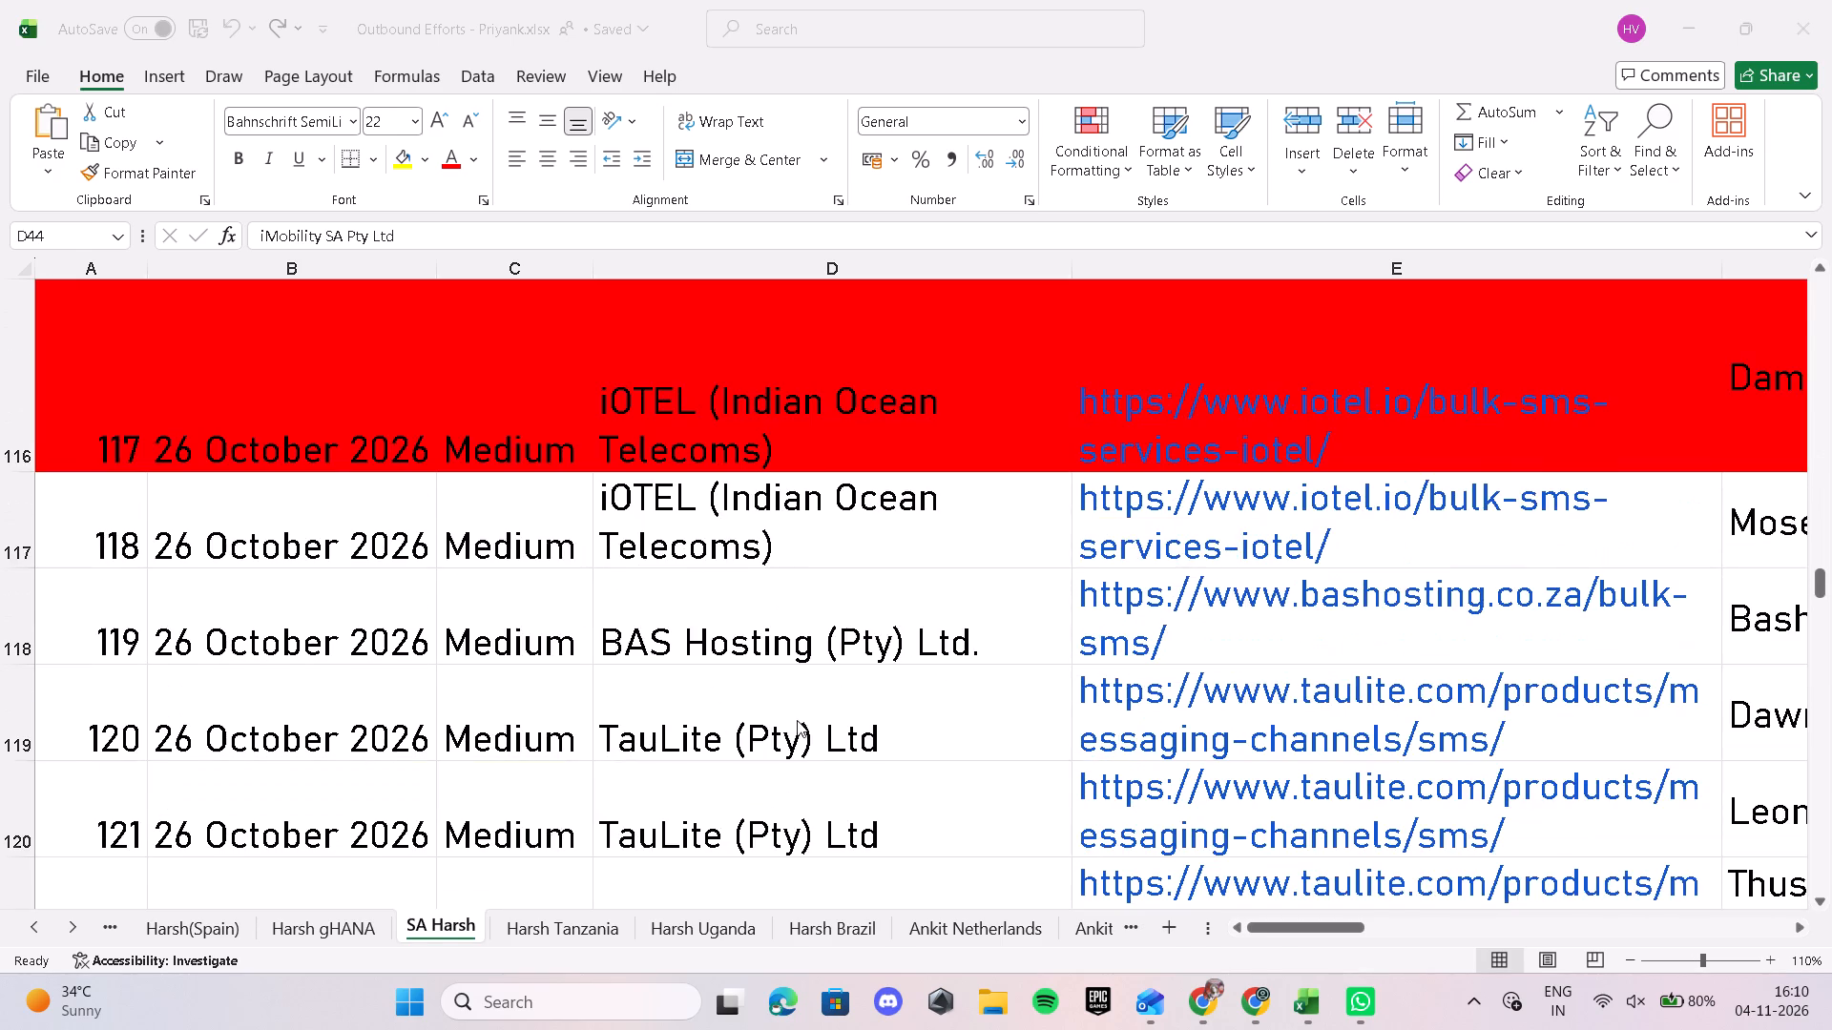
scroll(797, 723, down, 9)
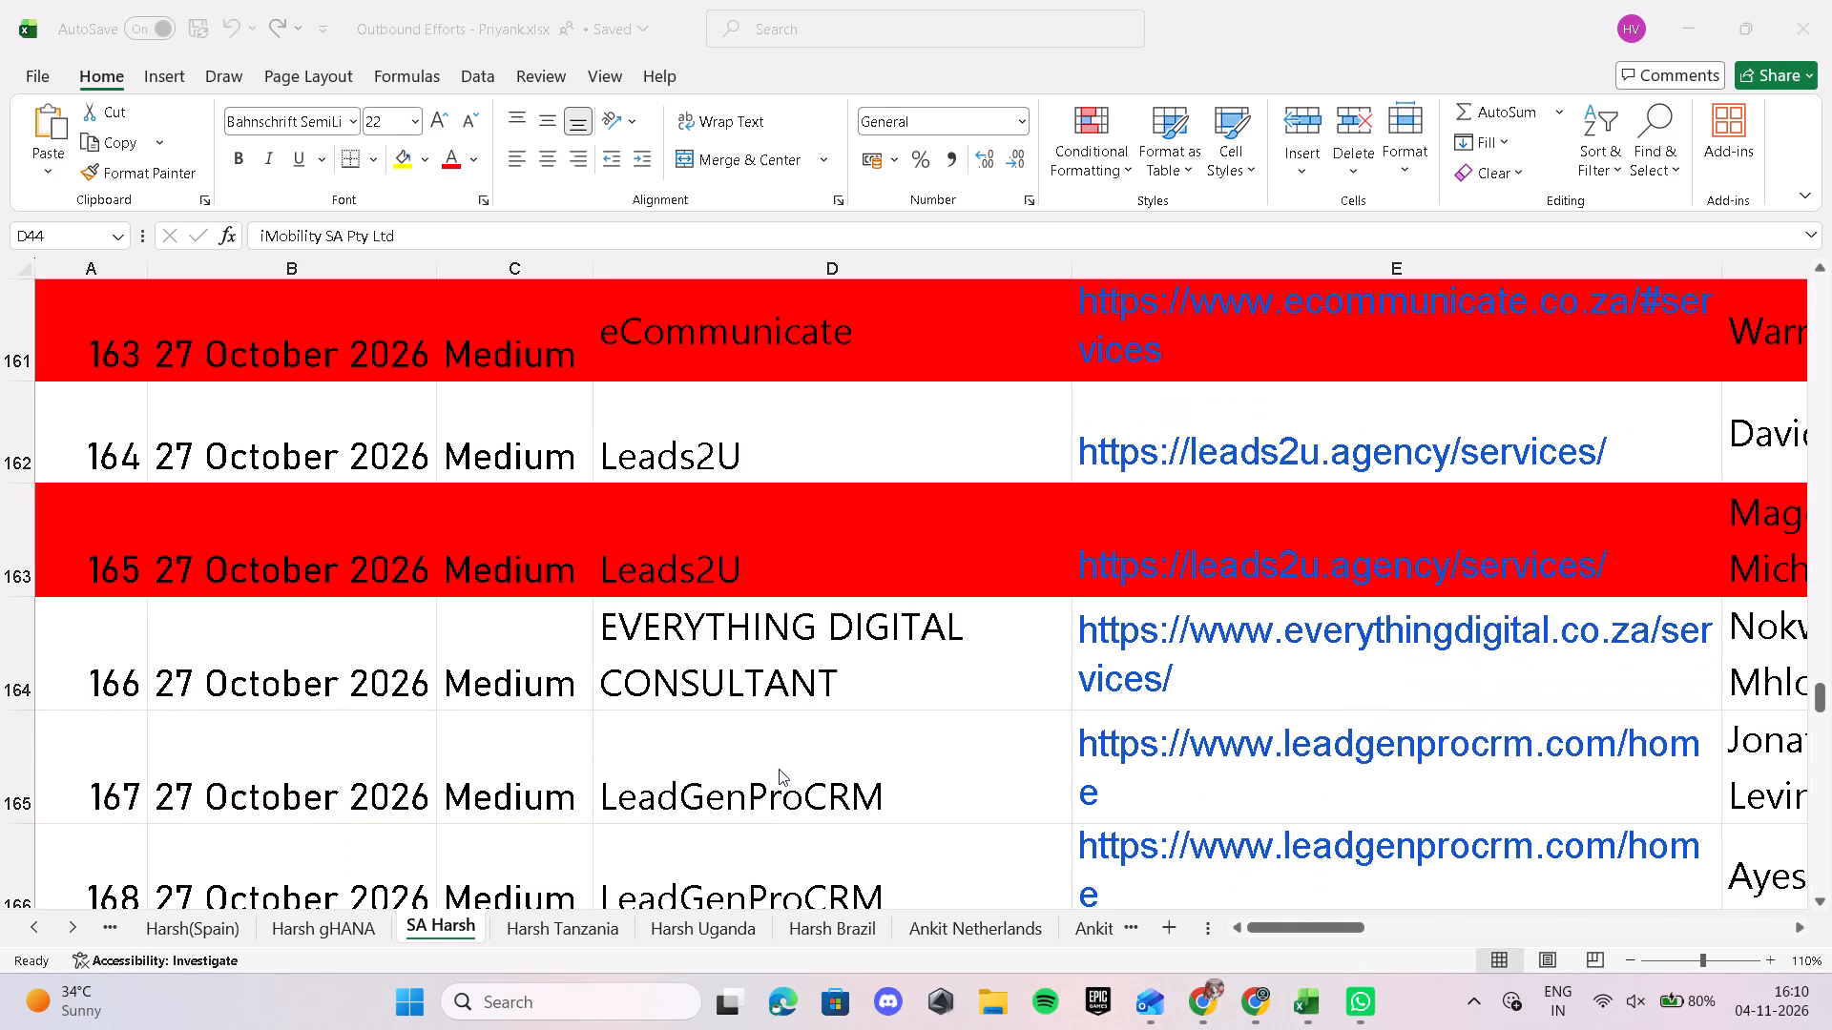
scroll(778, 771, down, 2)
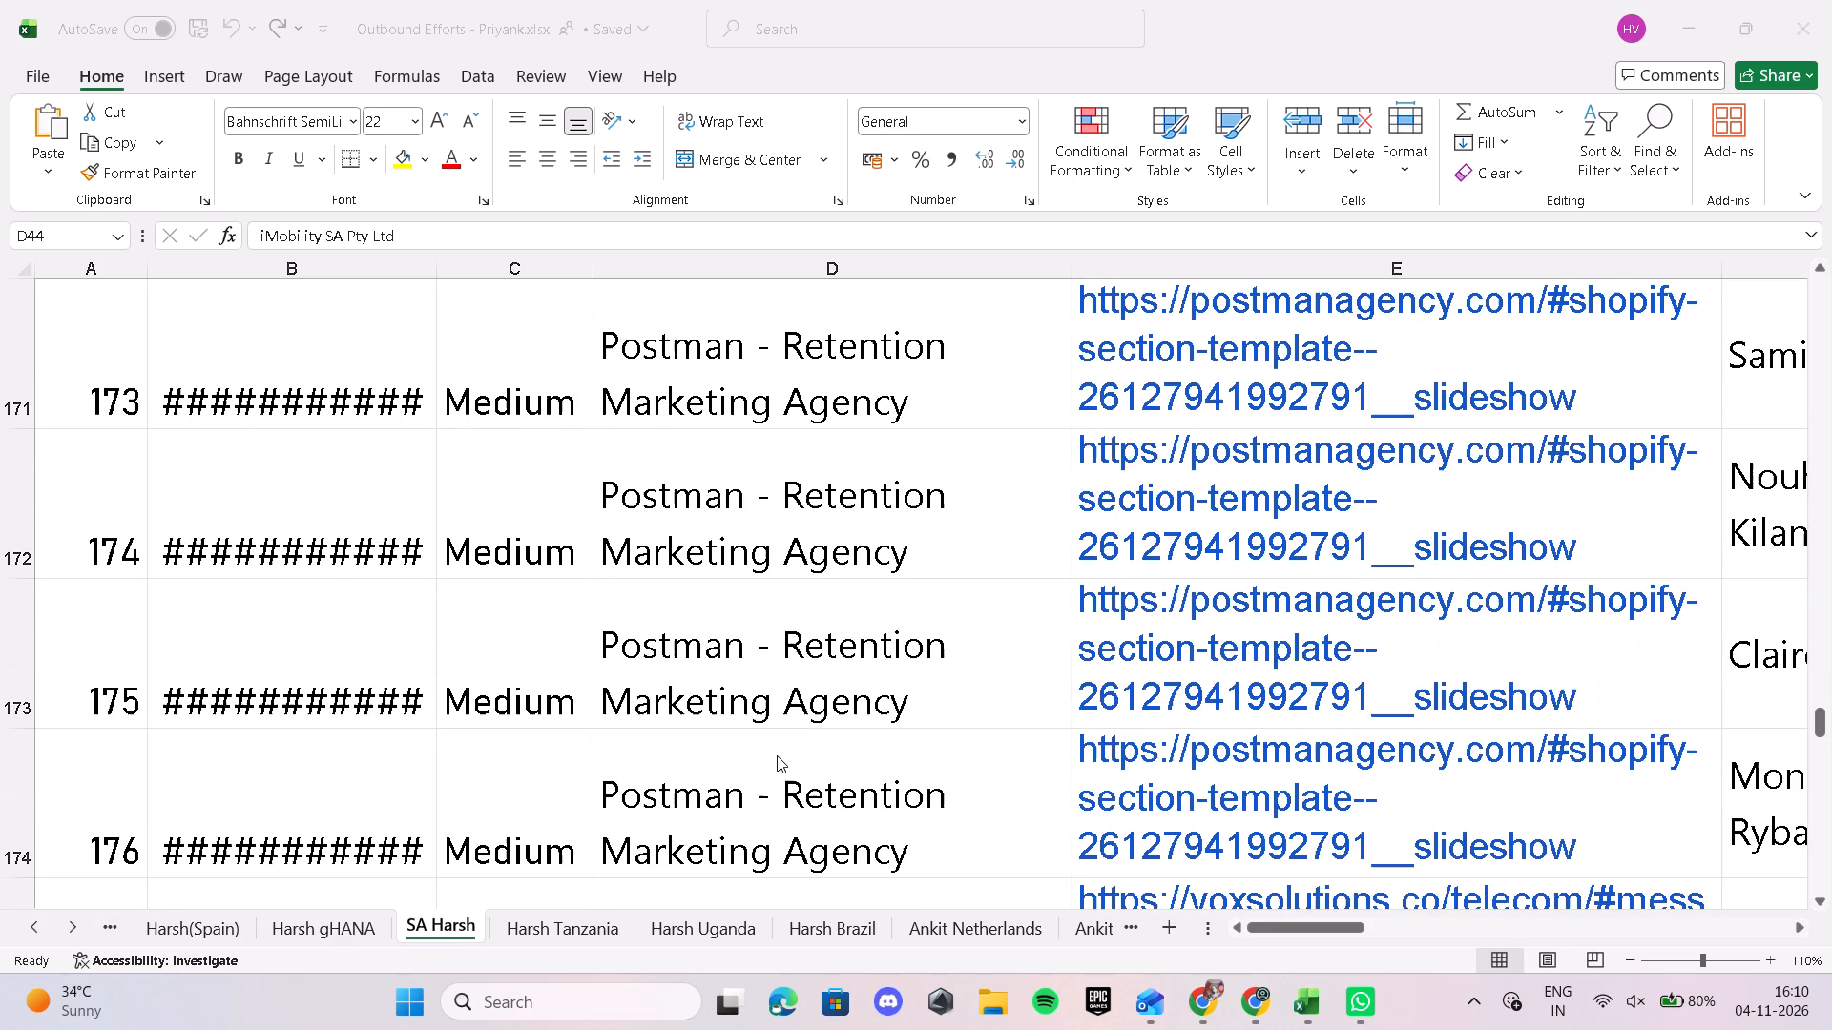
Widen the Contact Add Date column slightly more so the 28 October dates in the Postman agency rows fit.
click(347, 290)
click(353, 276)
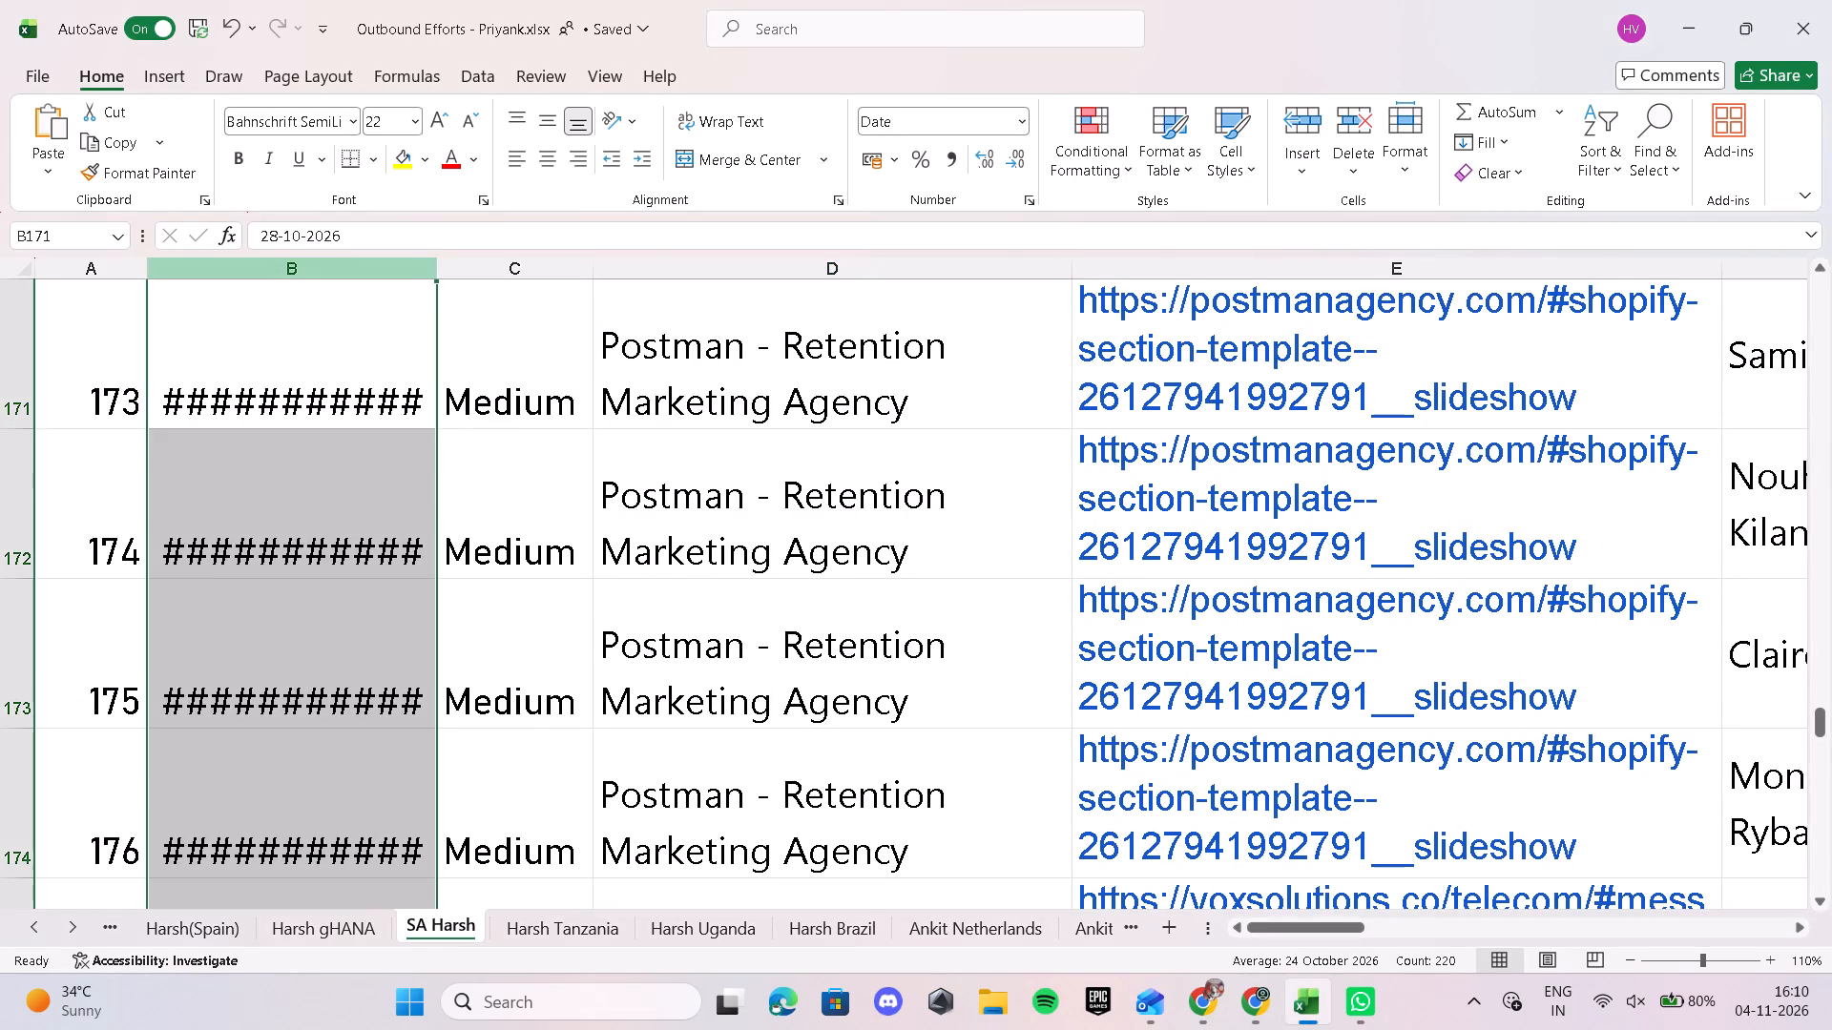
drag(430, 273, 448, 277)
click(504, 348)
Examine the 28 October company entries, from the Postman agency rows through Hicell, InMobile and Squire Technologies to SMSPortal.
scroll(510, 384, down, 2)
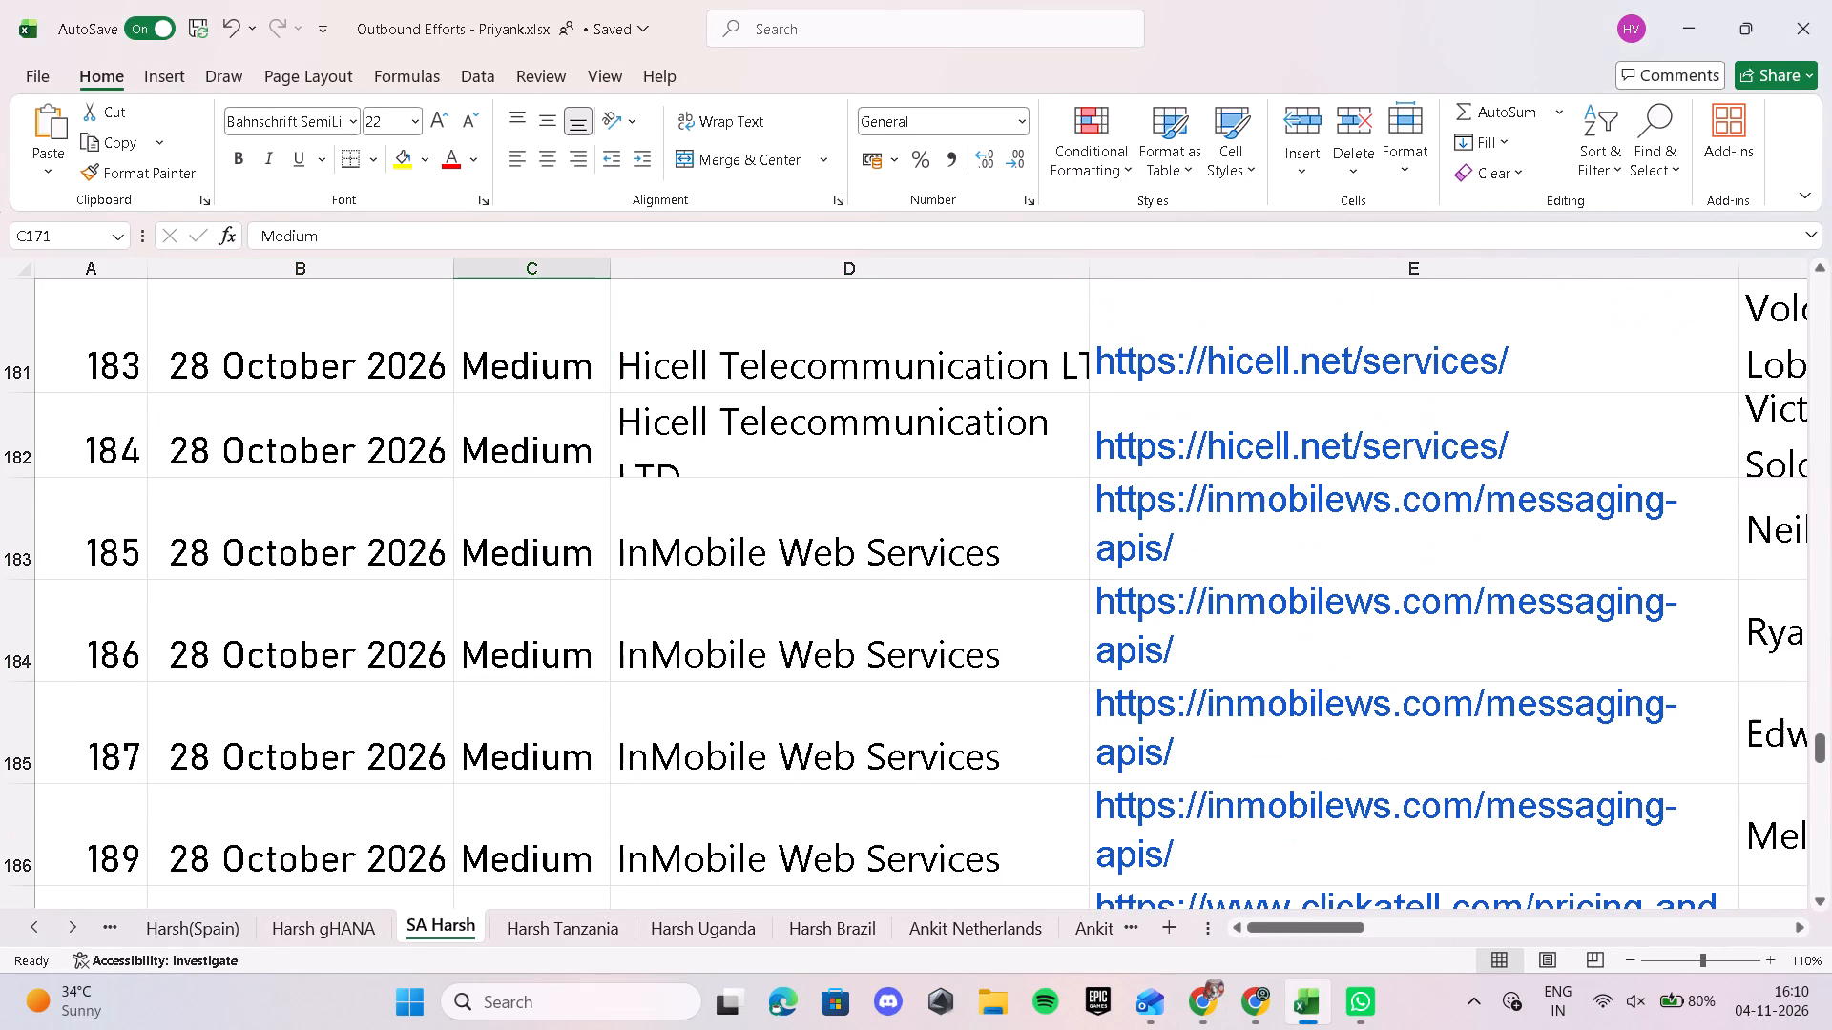
scroll(564, 566, up, 2)
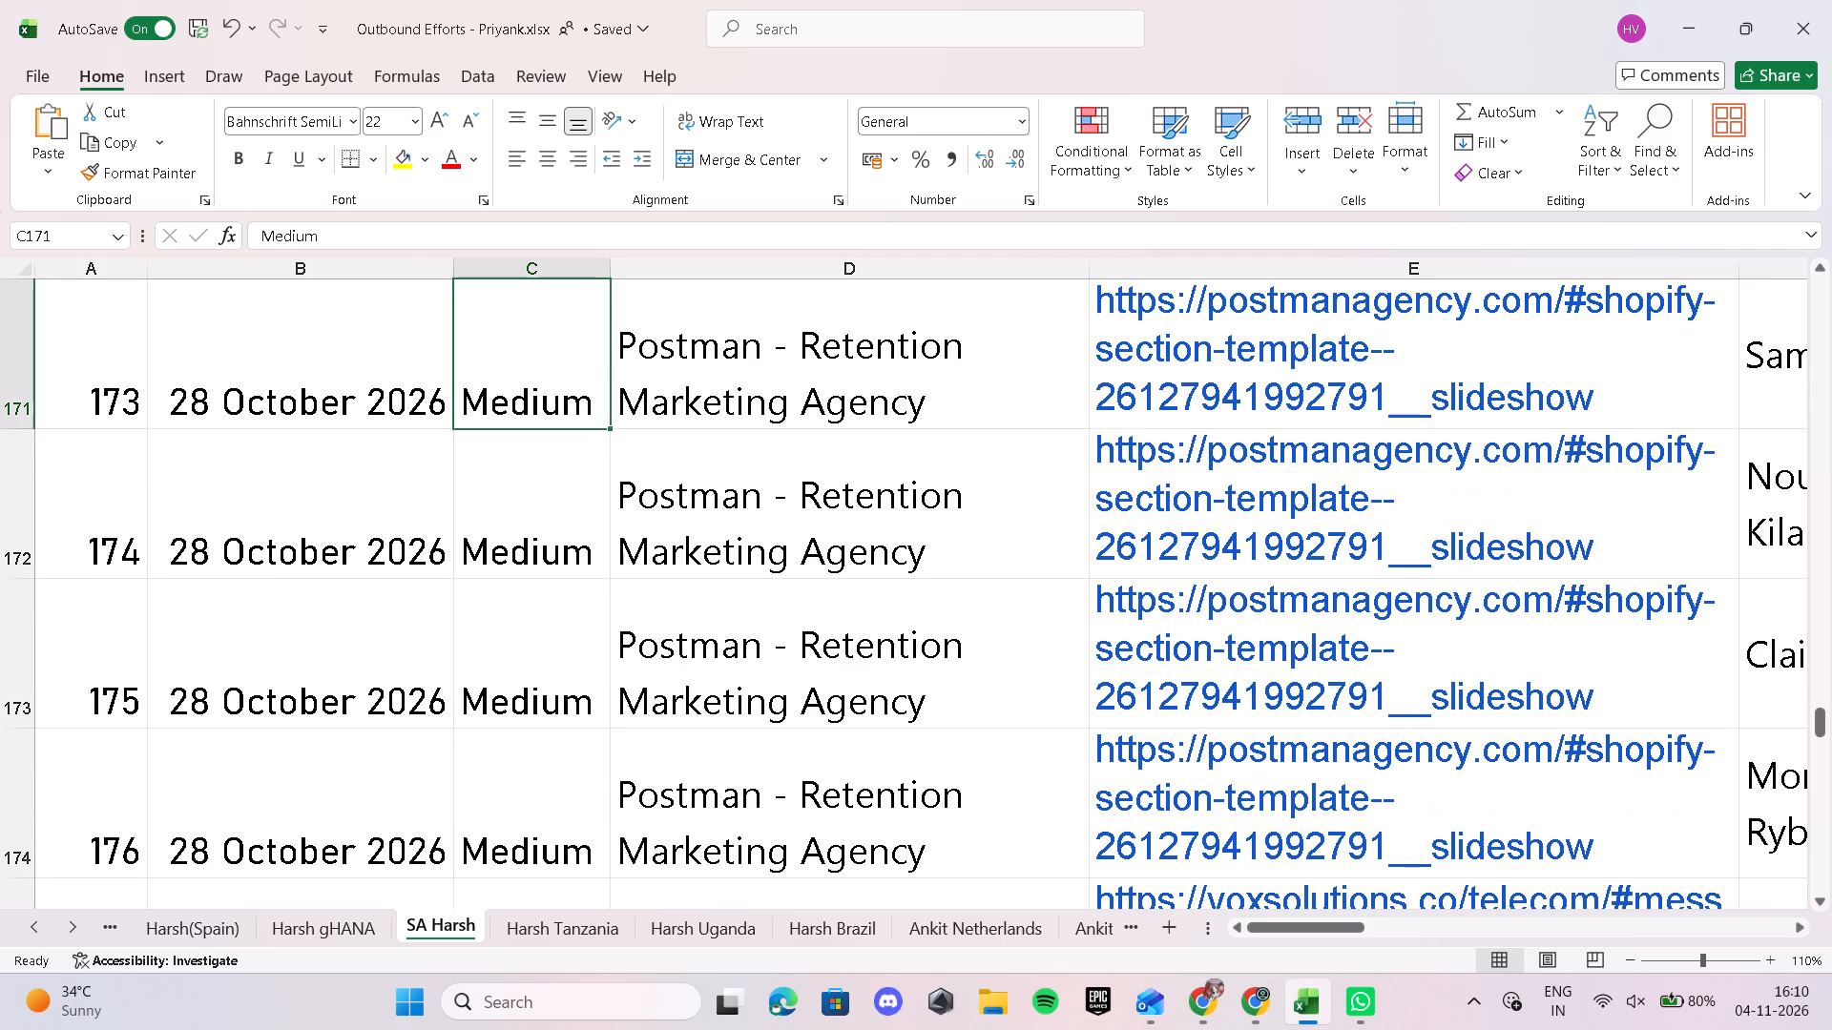
scroll(565, 571, up, 1)
scroll(690, 601, down, 3)
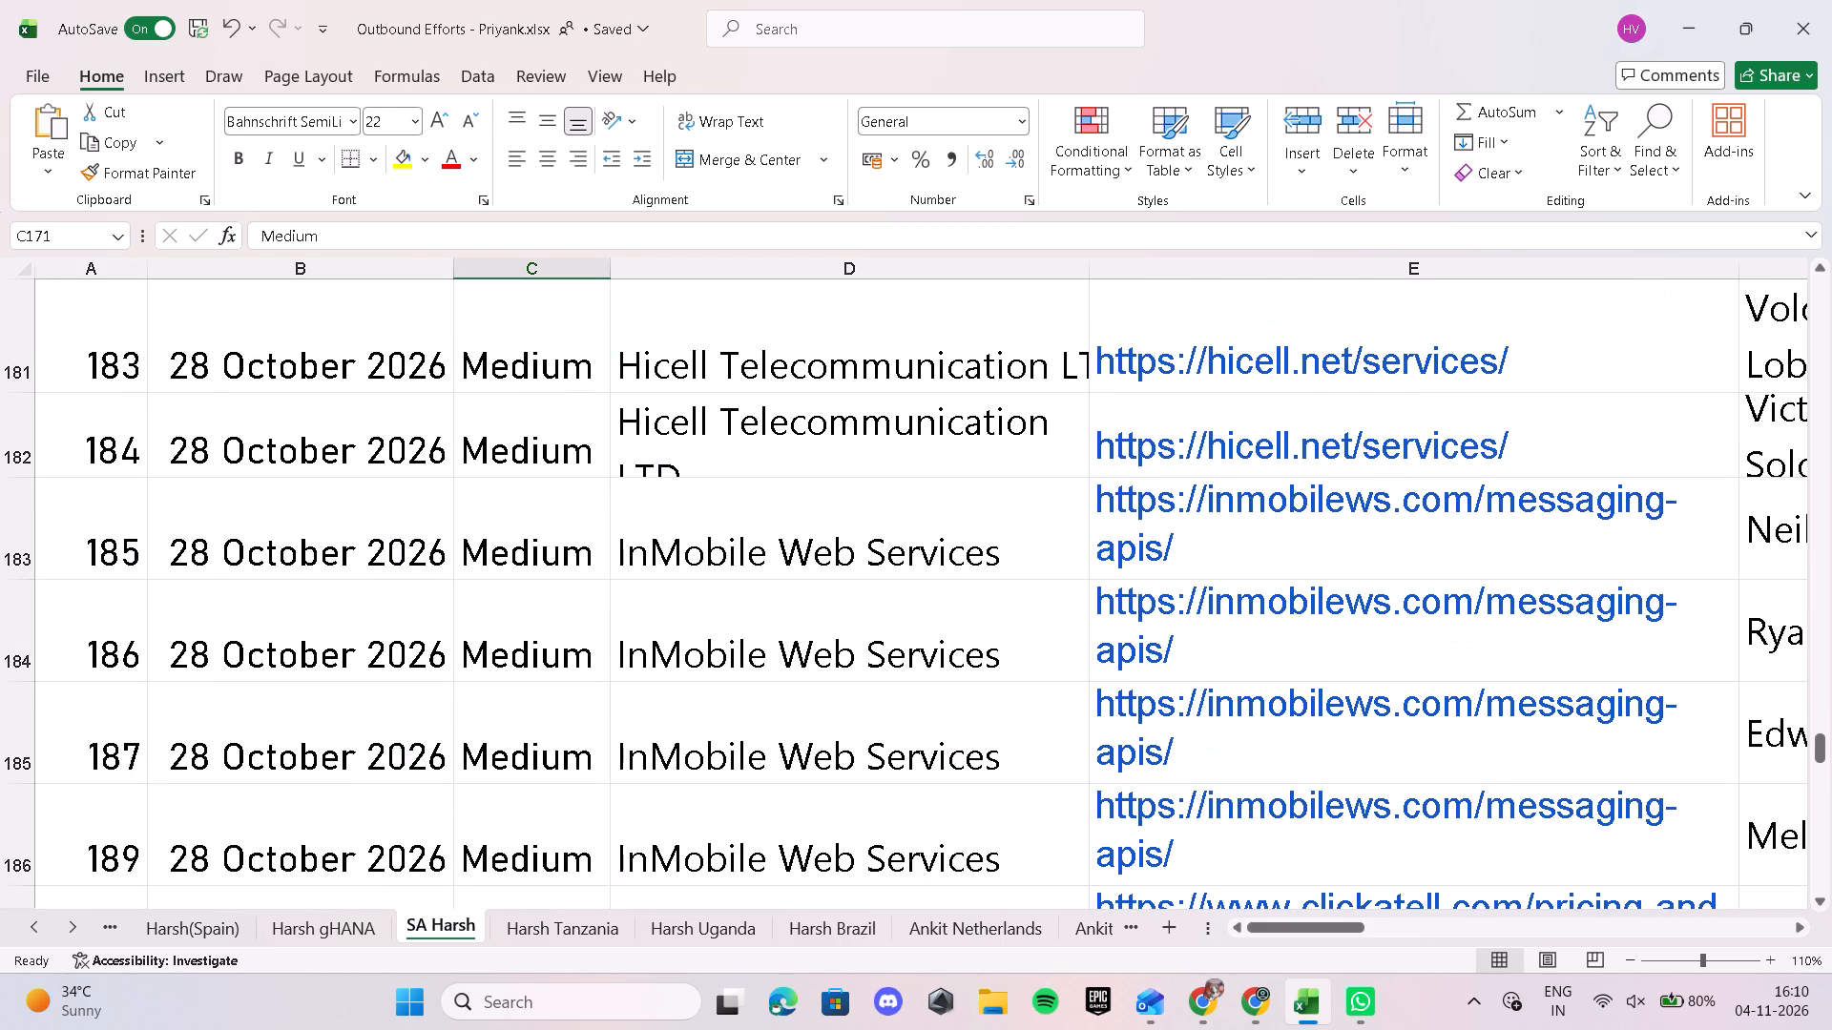
scroll(694, 602, down, 3)
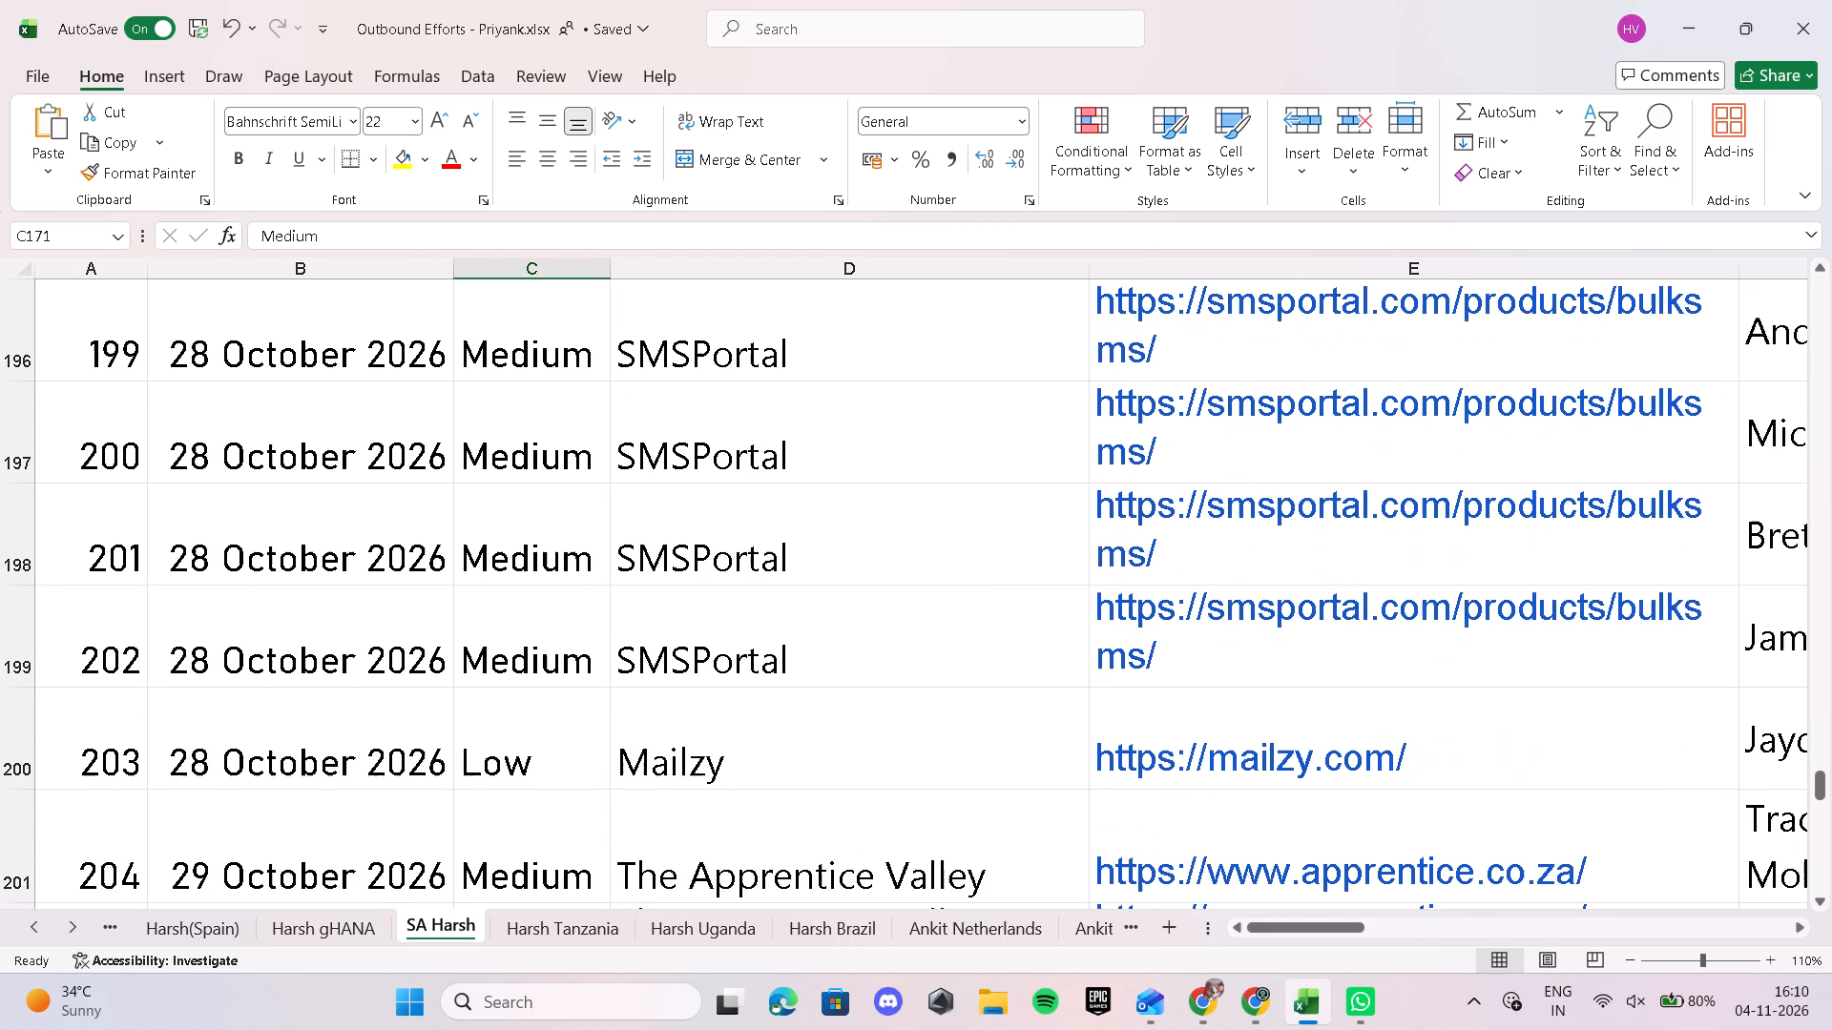
scroll(704, 674, up, 1)
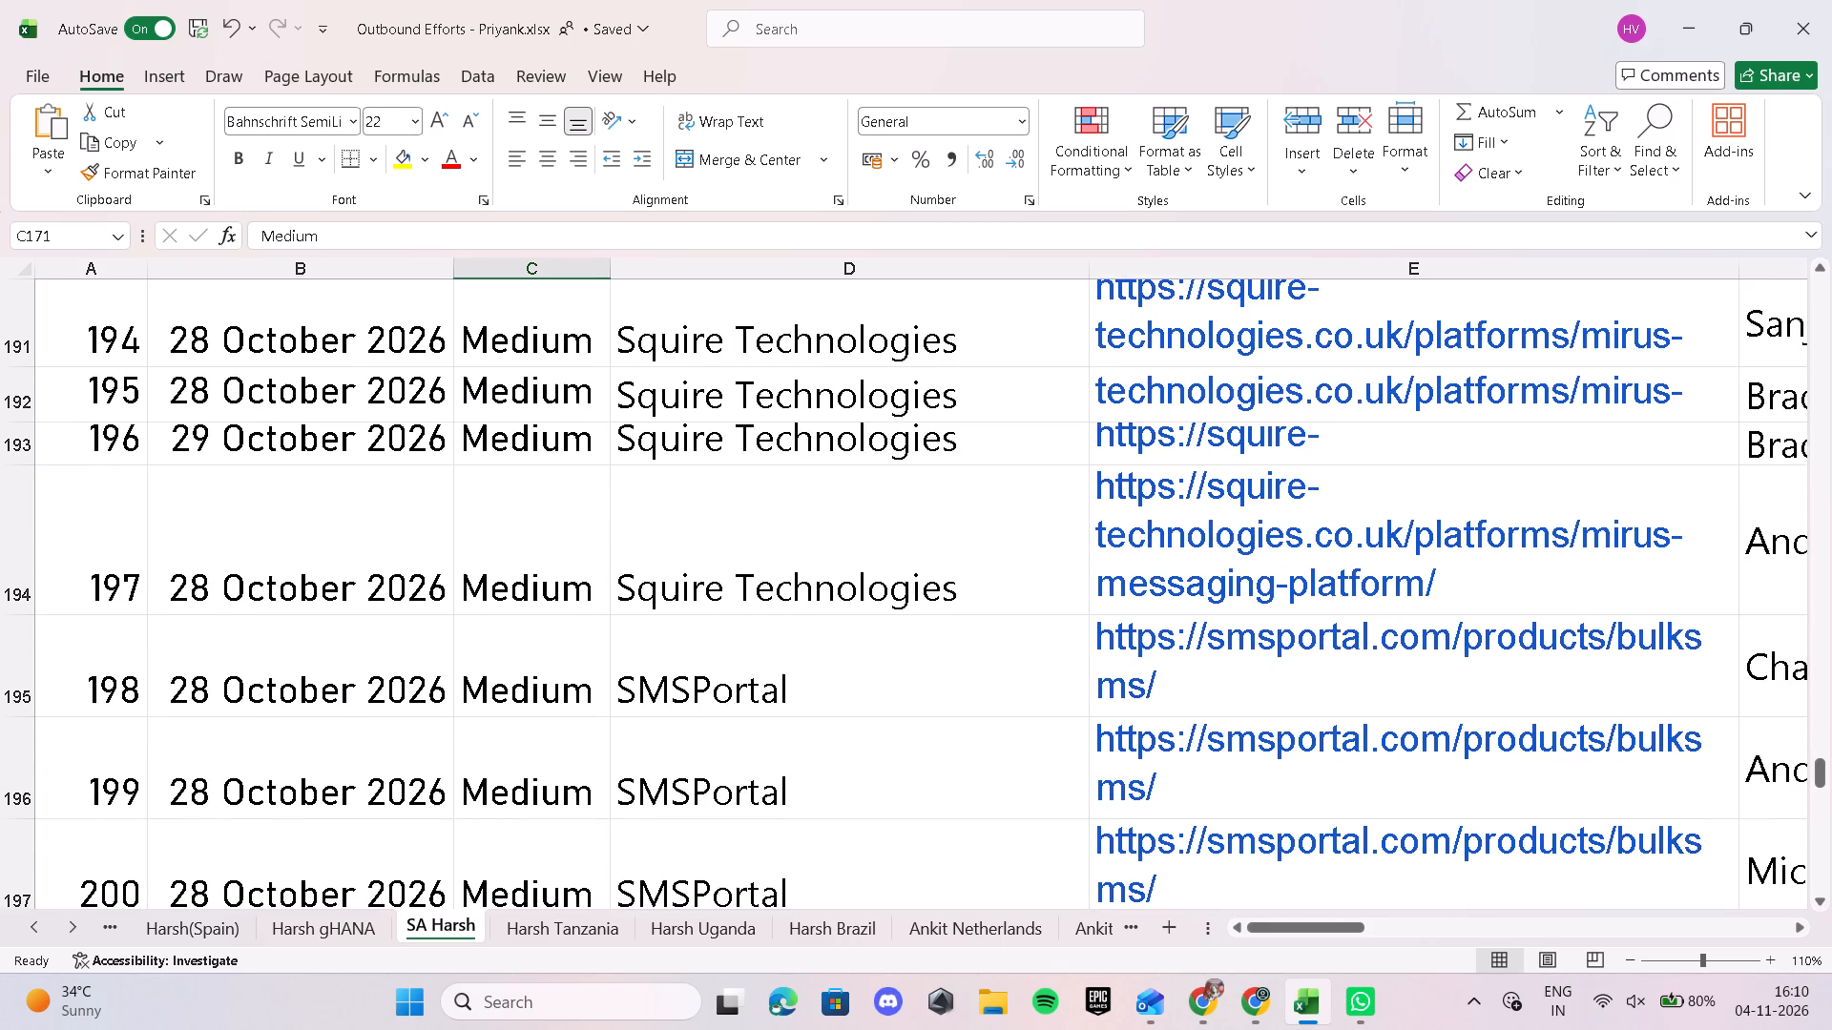
scroll(743, 678, up, 1)
Examine the Clickatell leads' job titles, regions, acceptance status and contact details, followed by the Squire Technologies and SMSPortal contacts.
click(768, 658)
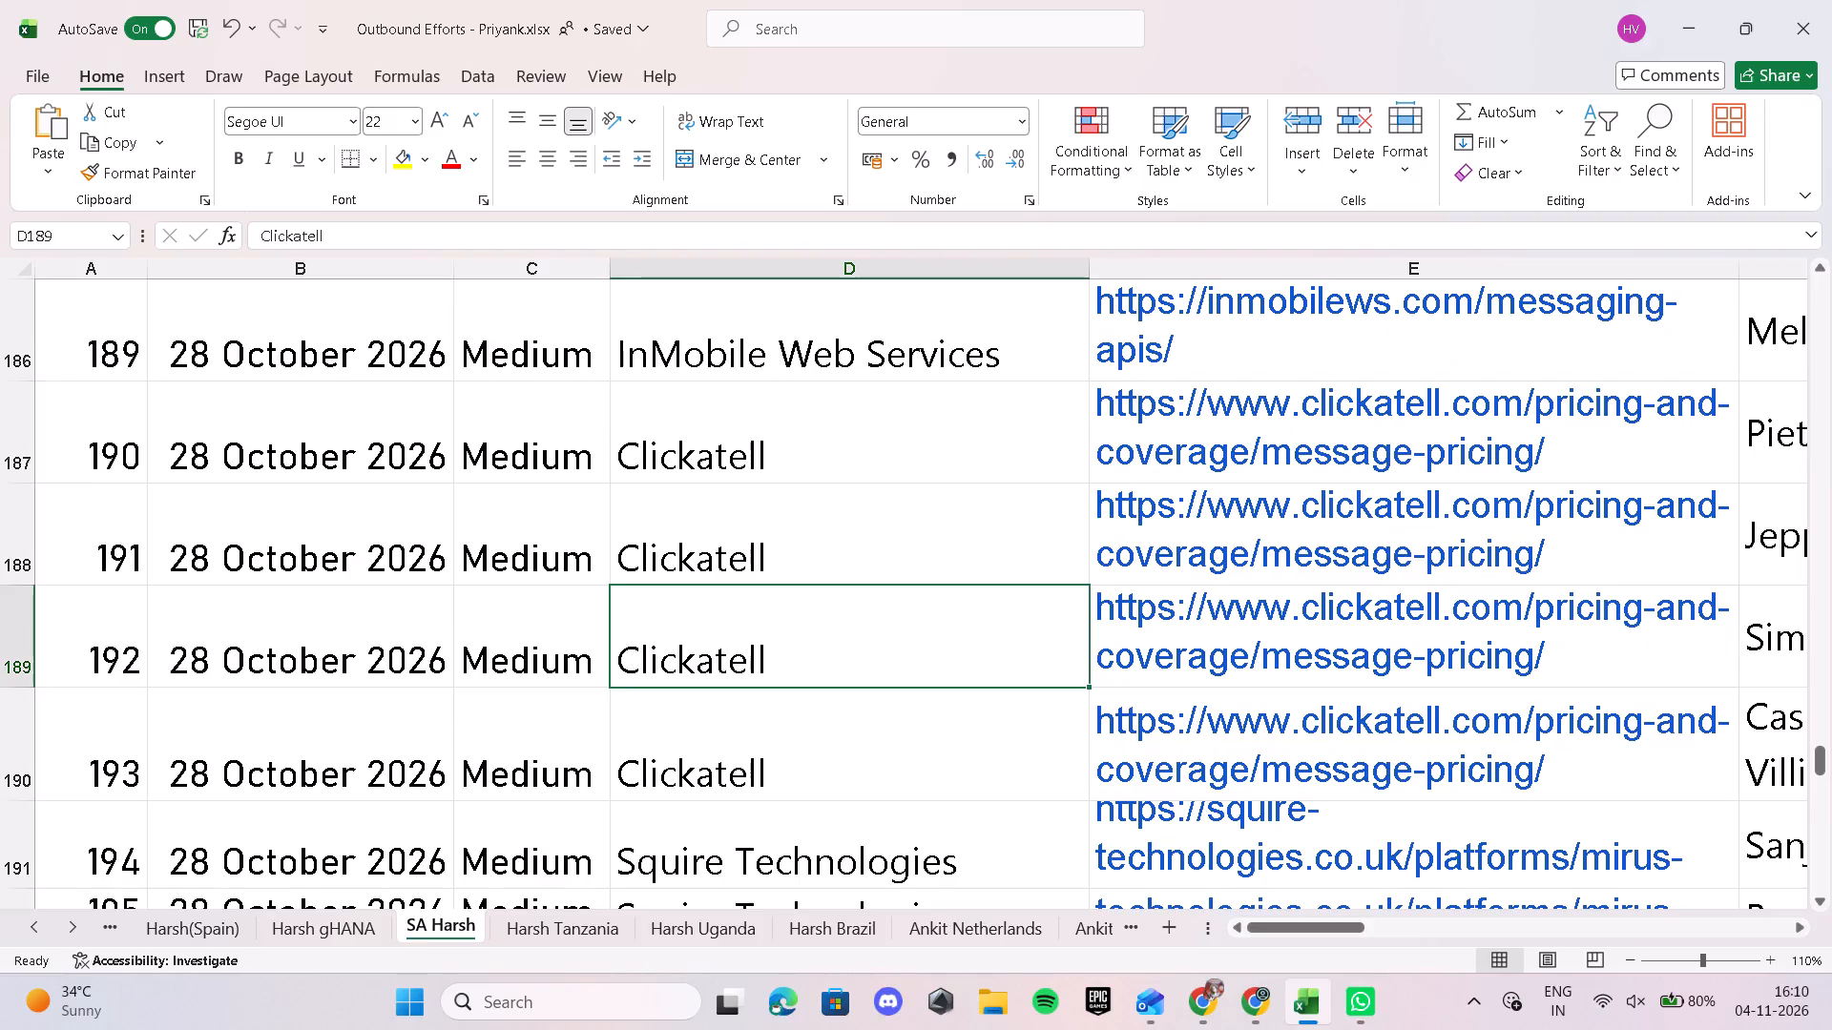
click(779, 567)
click(782, 494)
drag(1302, 920, 1410, 900)
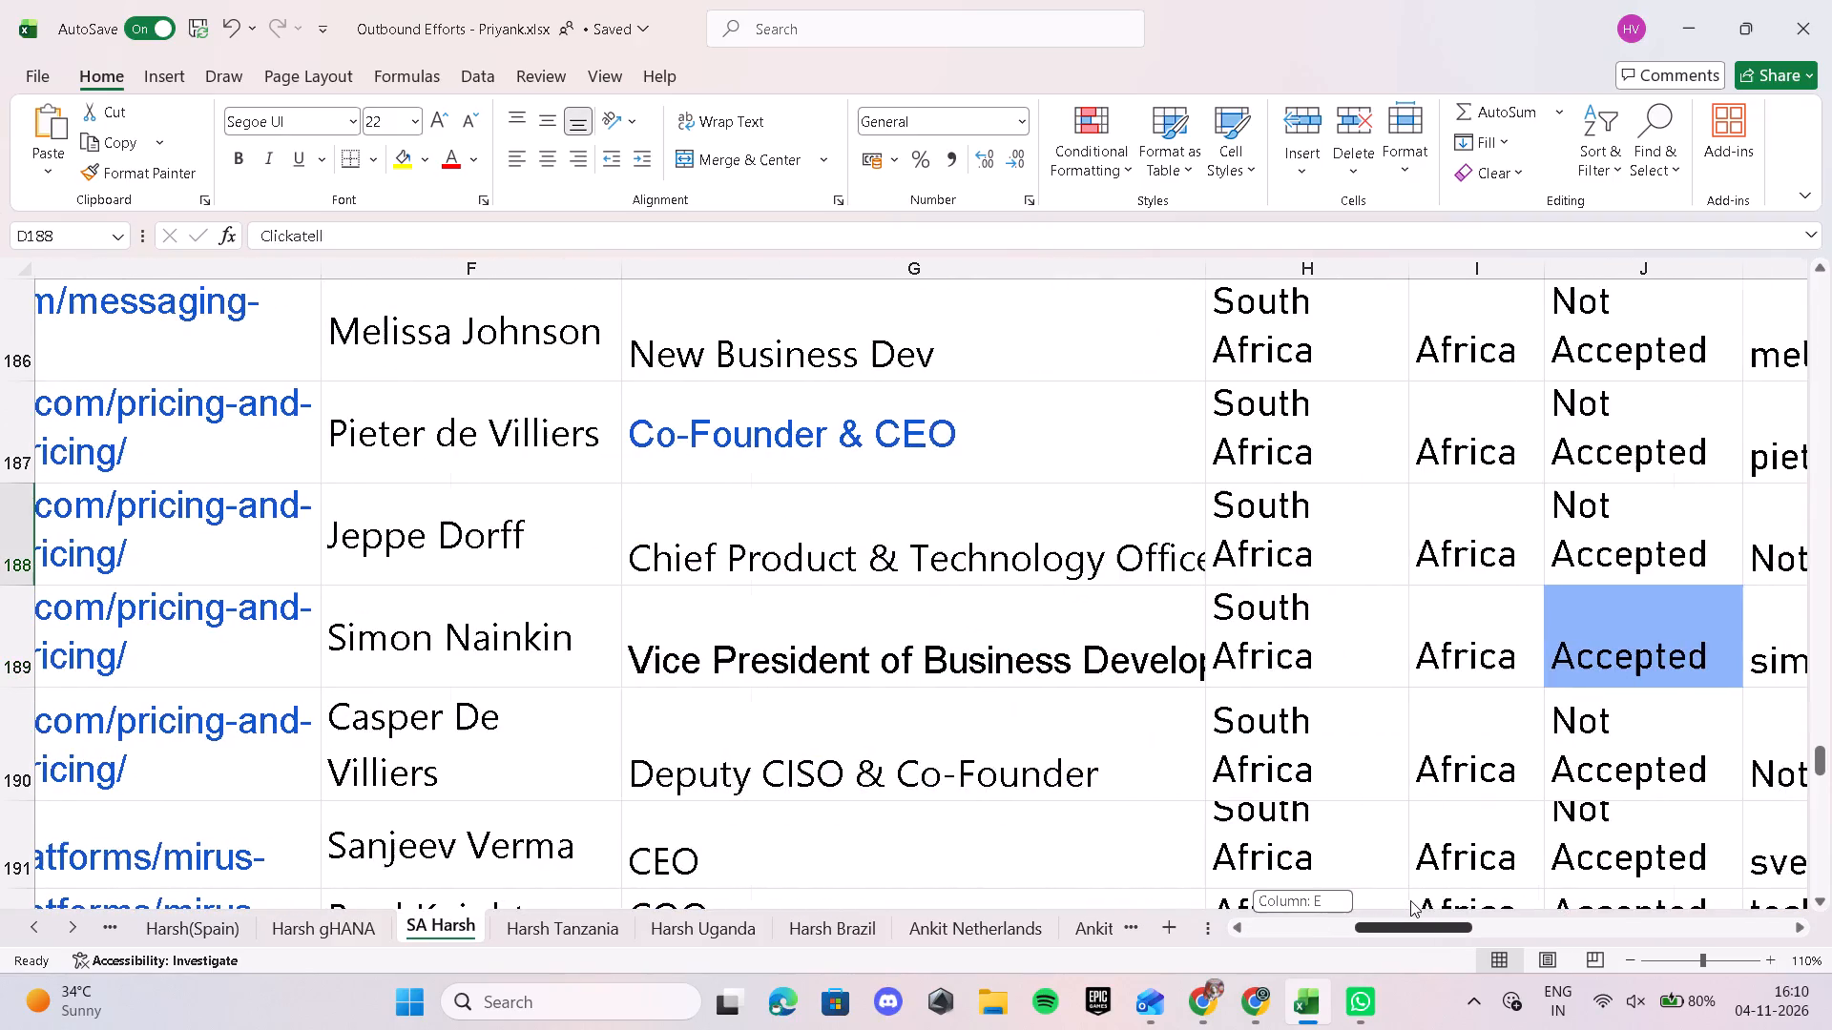
drag(1410, 900, 1246, 926)
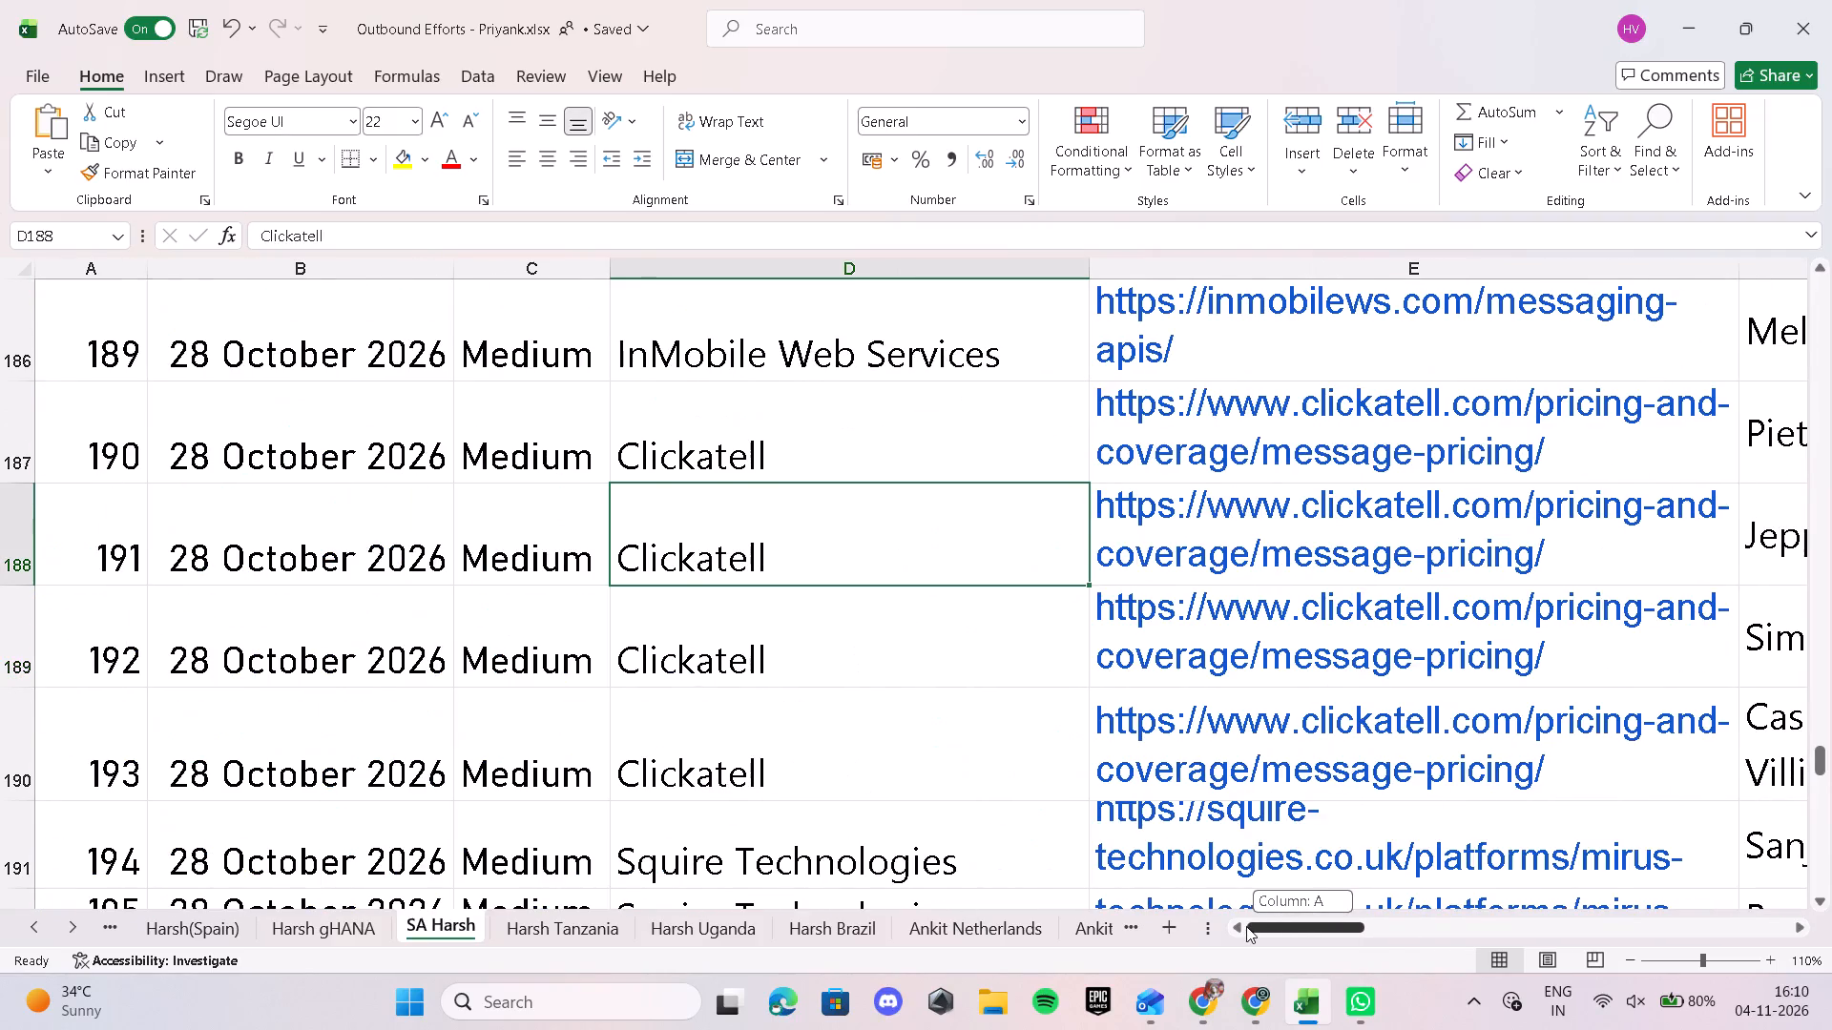
drag(1246, 926, 1430, 878)
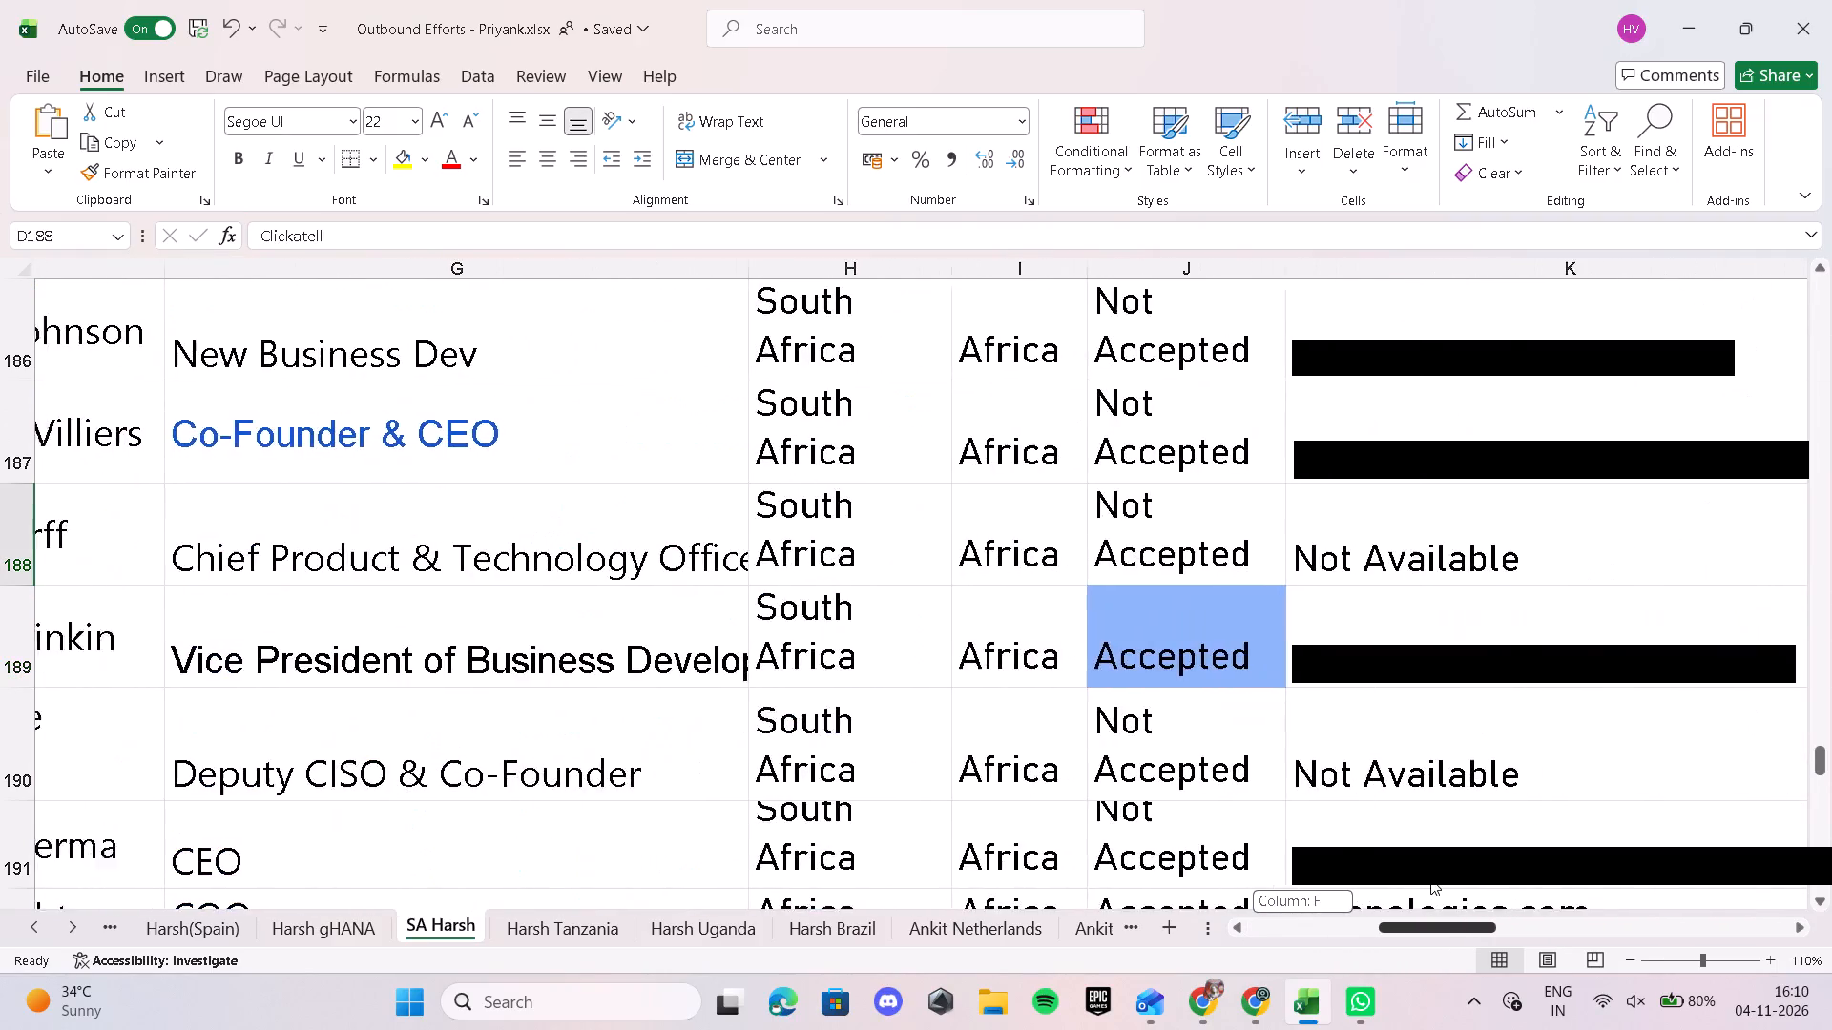
drag(1430, 878, 1466, 868)
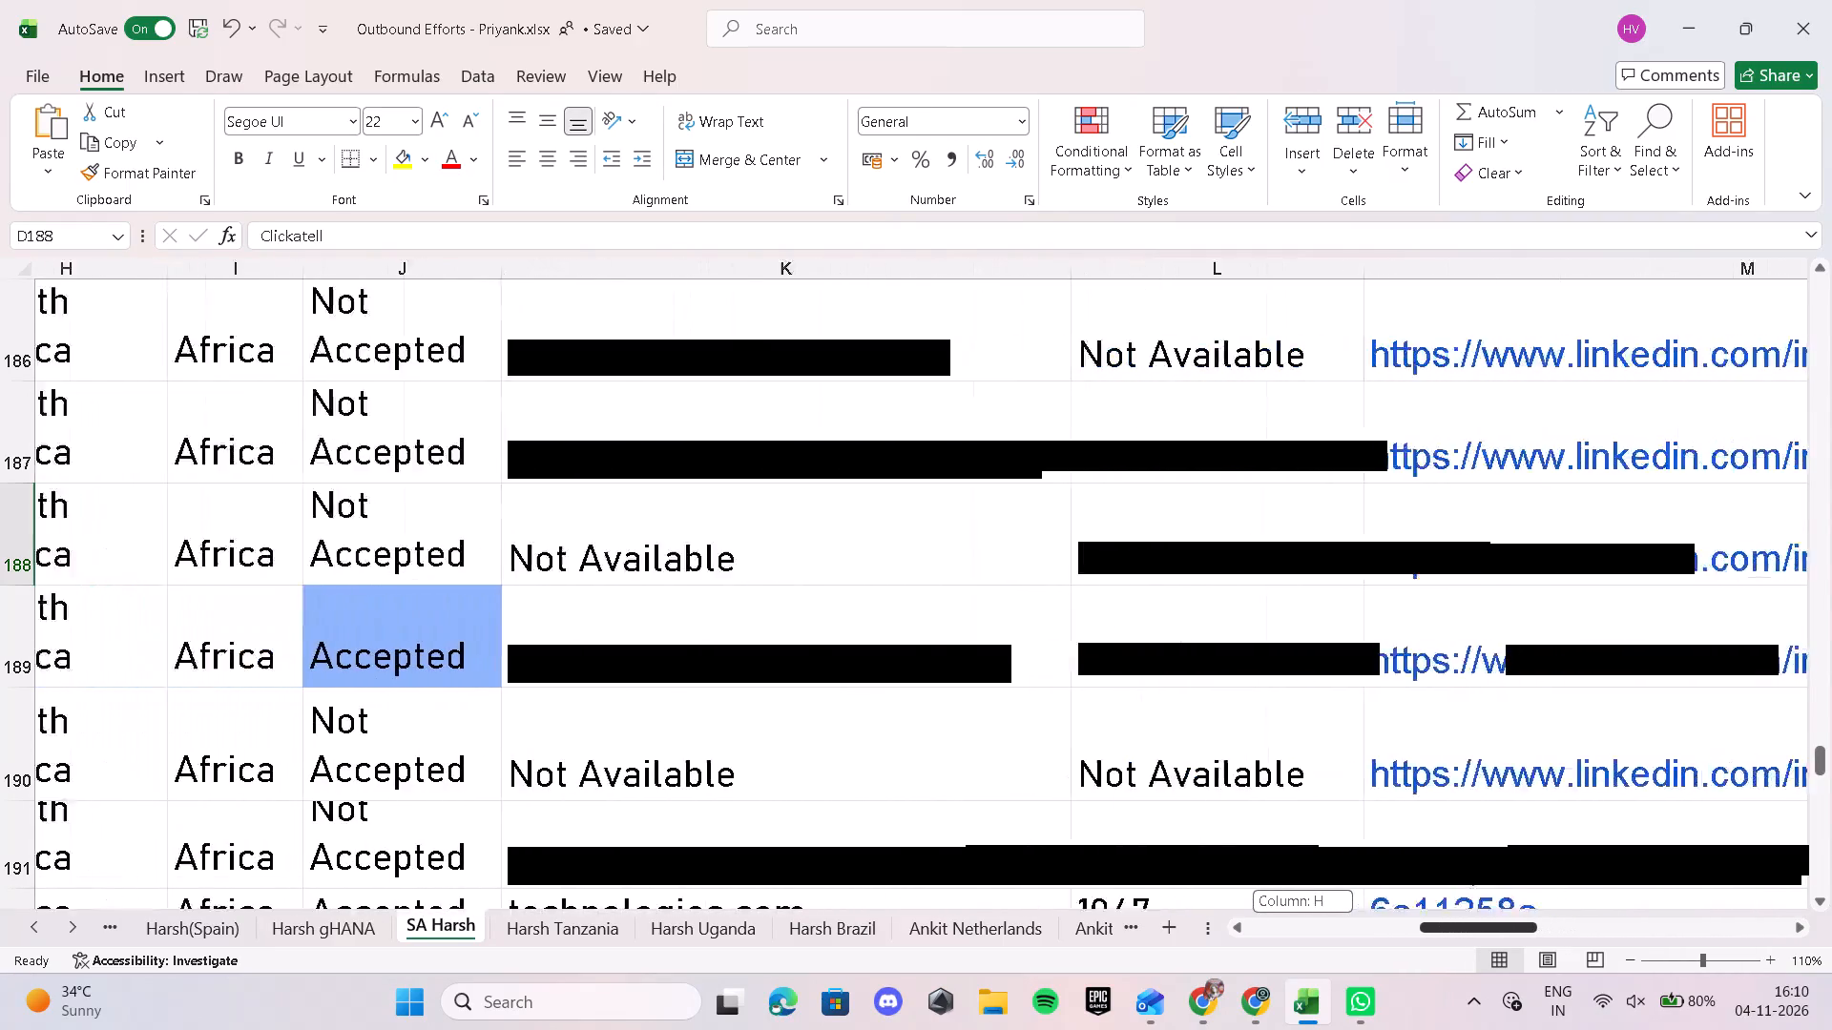
drag(1466, 868, 1308, 908)
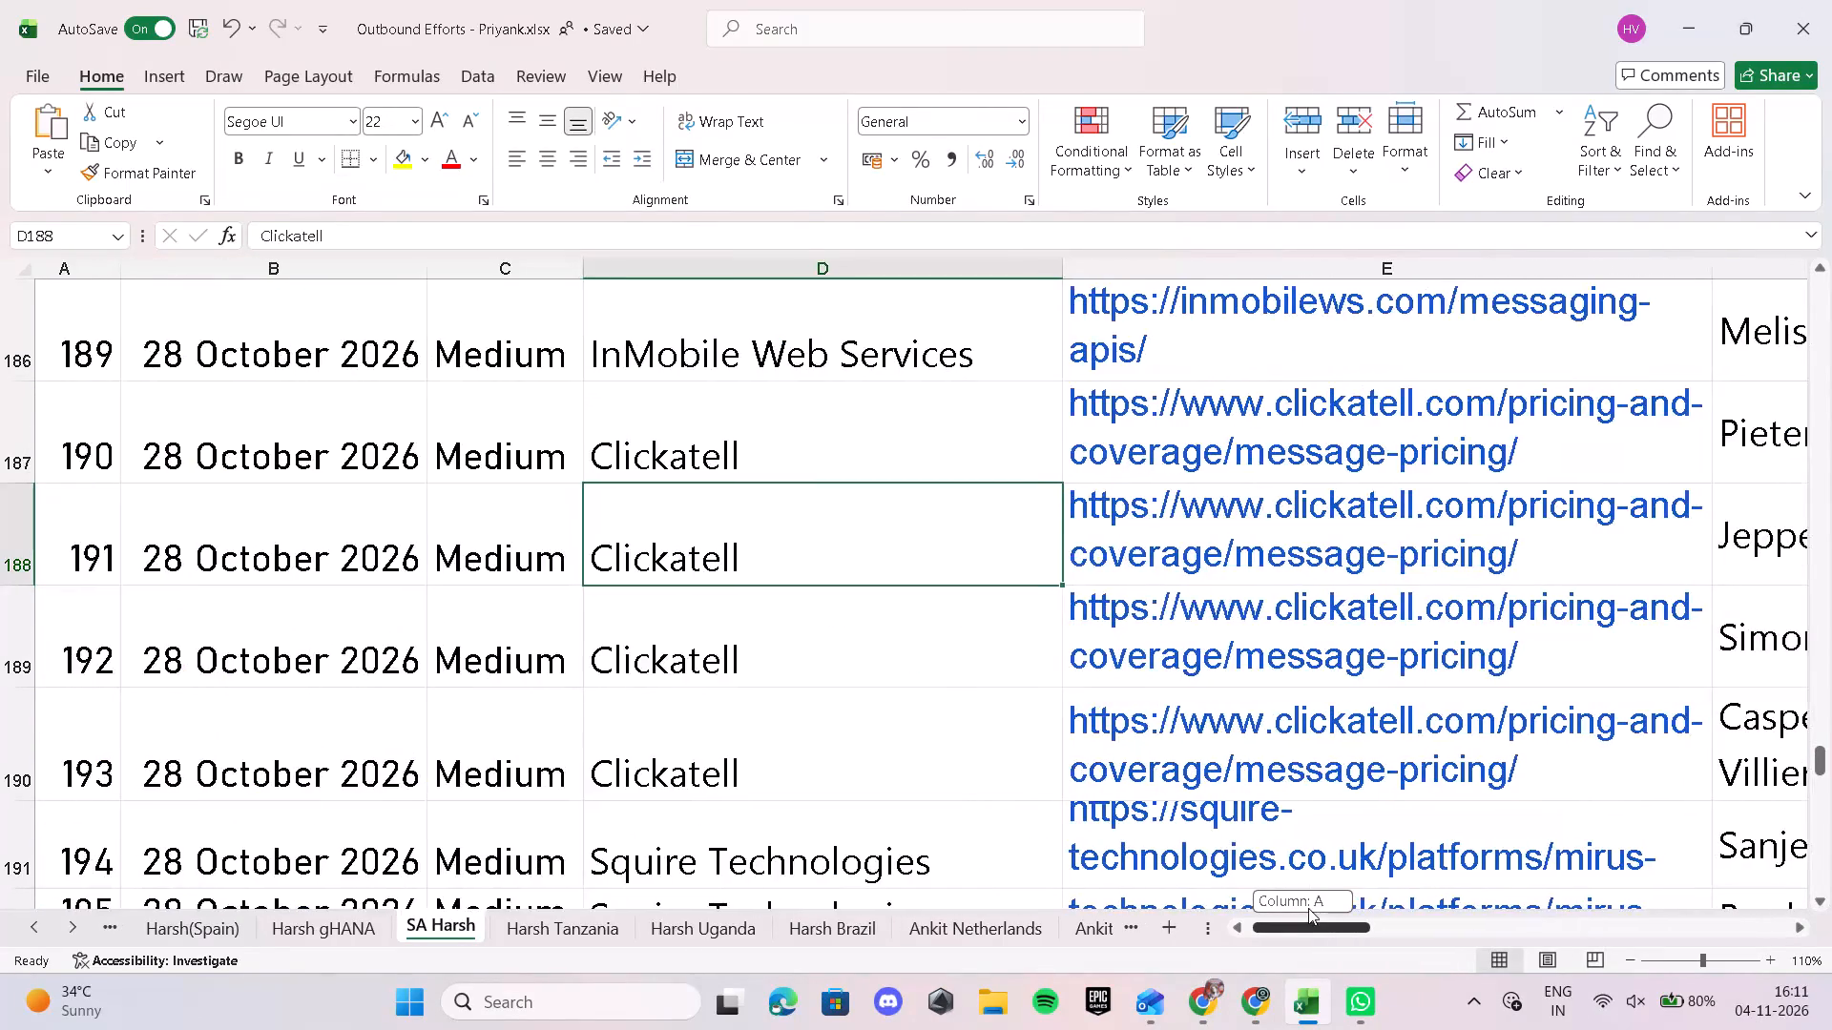
drag(1308, 908, 1301, 912)
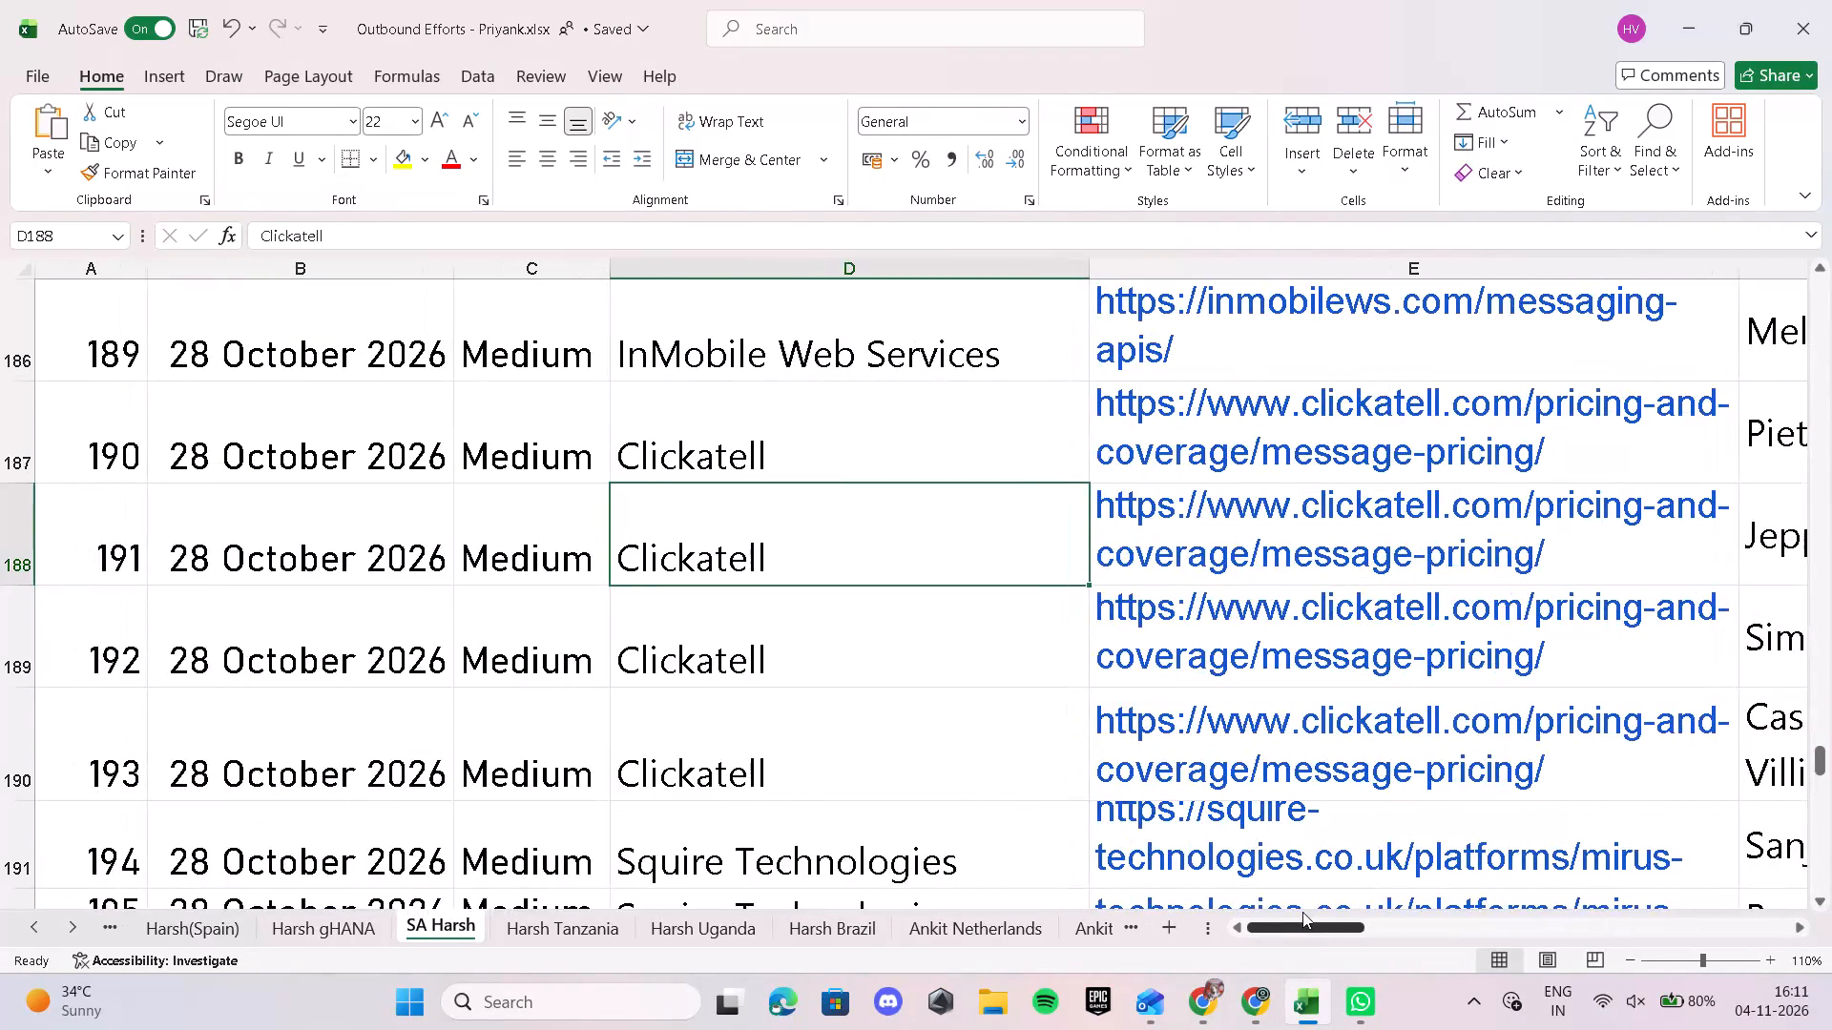
drag(1304, 918, 1428, 892)
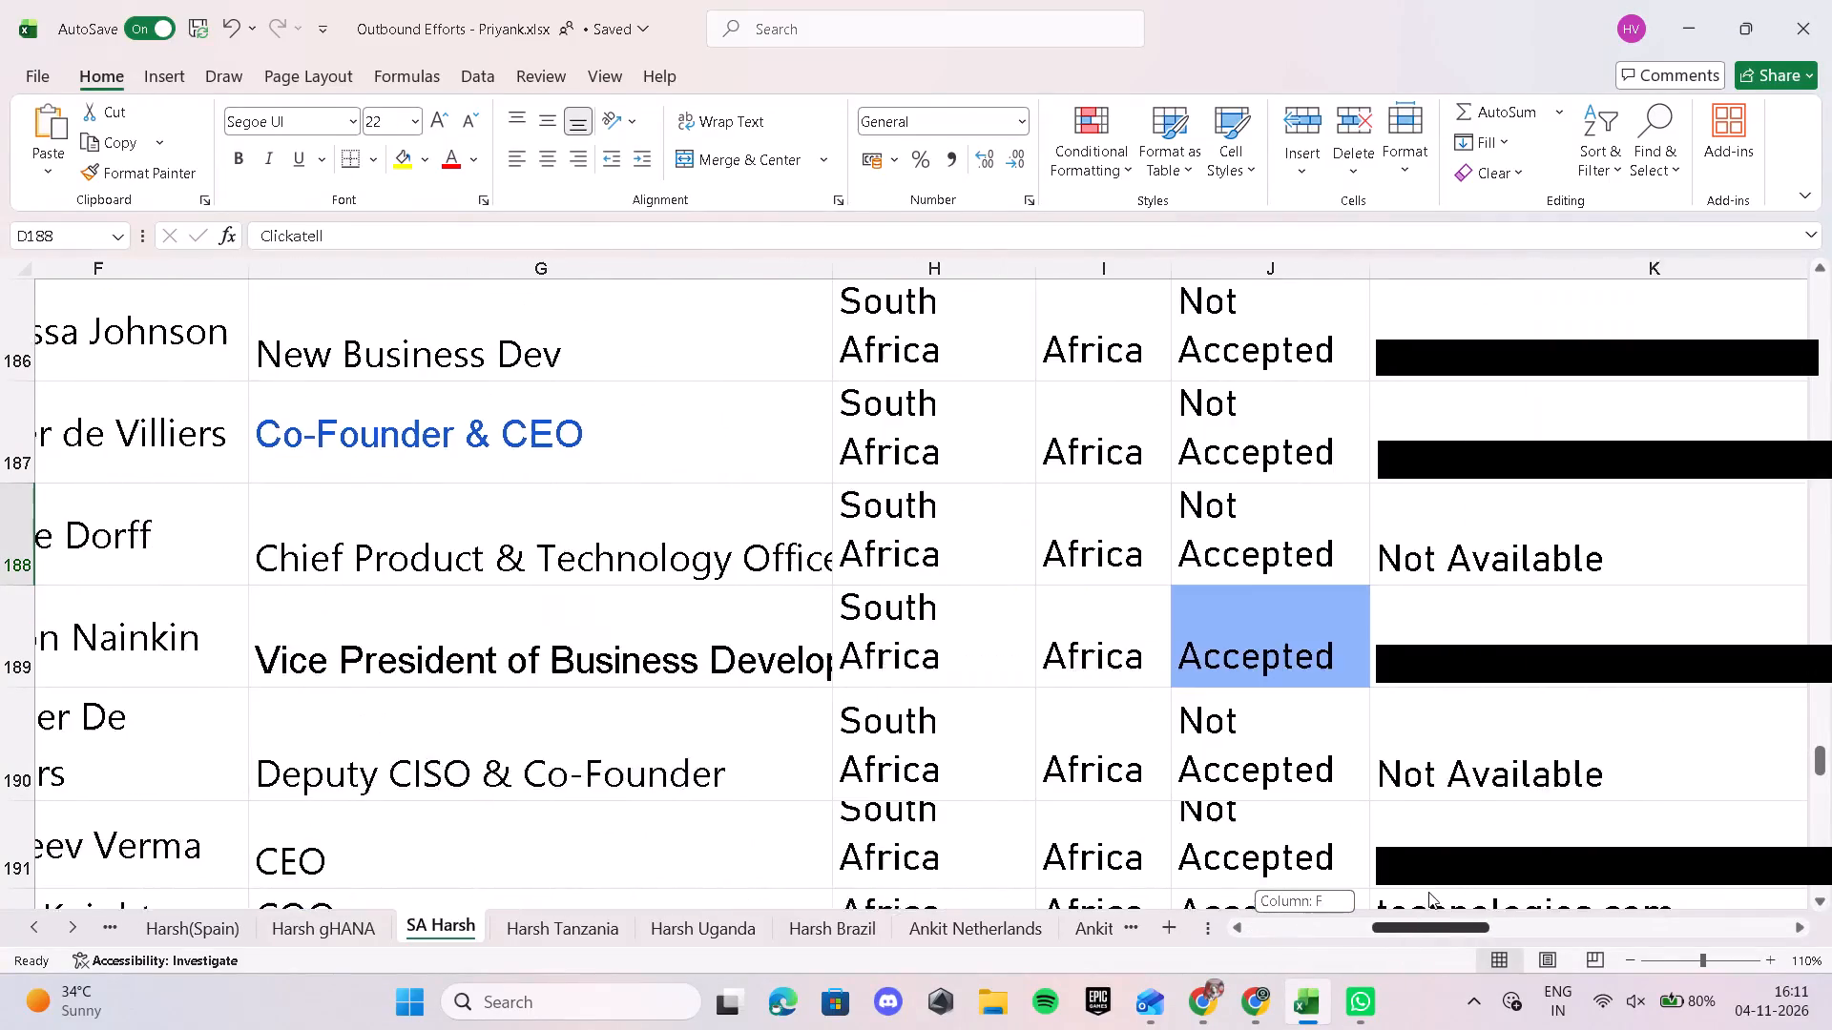
drag(1428, 892, 1371, 907)
scroll(1149, 711, down, 1)
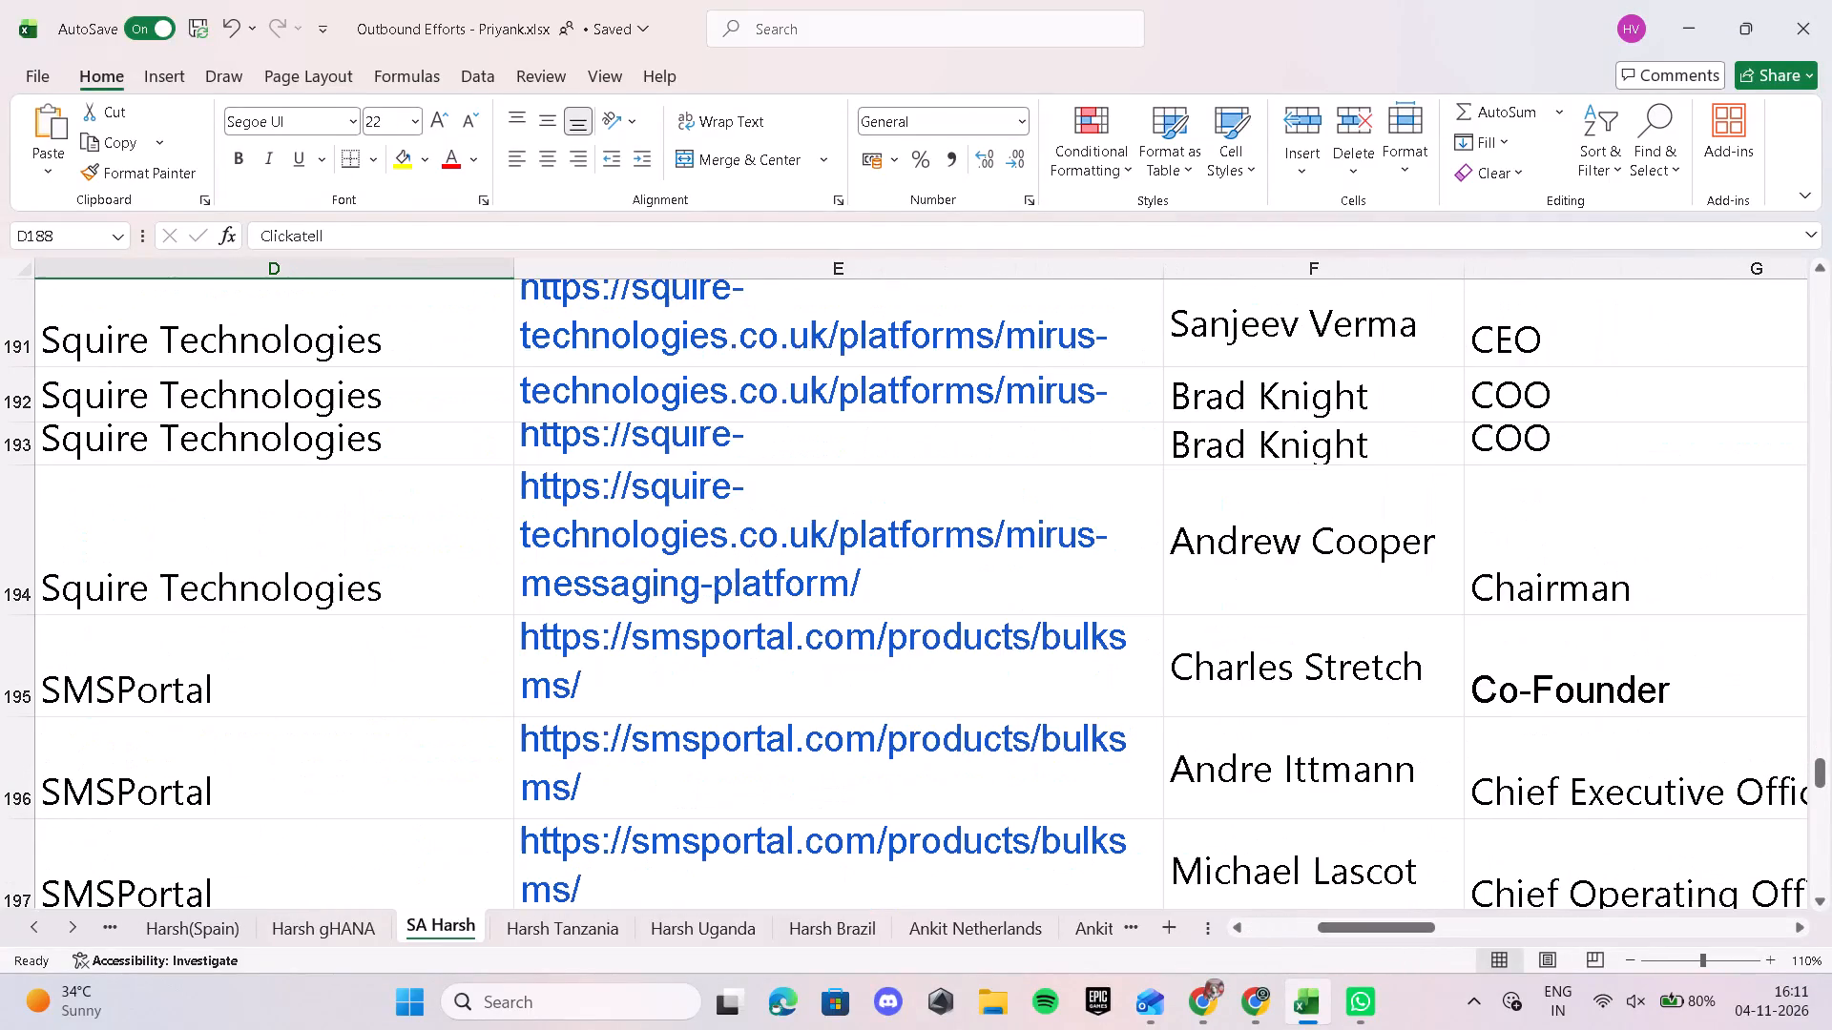
Examine the SMSPortal, Mailzy and The Apprentice Valley entries, and recheck the InMobile and Clickatell leads' dates, websites and job titles.
scroll(1149, 711, down, 1)
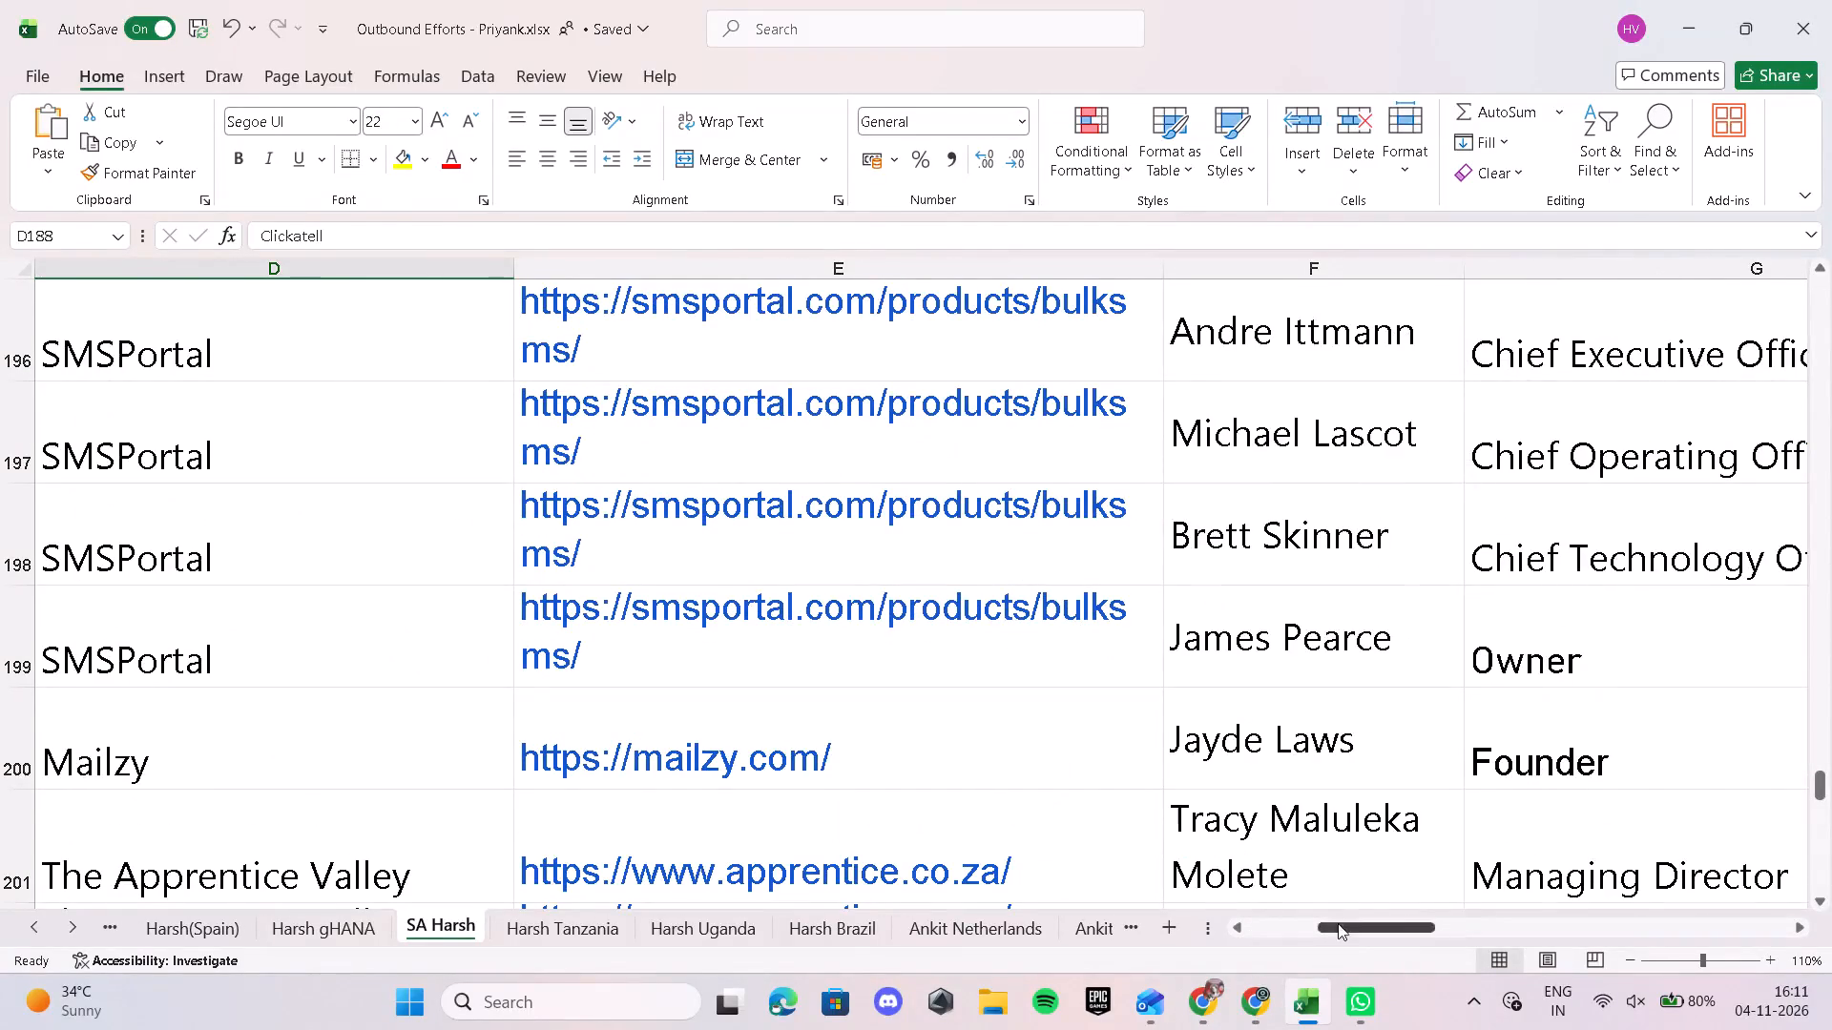
drag(1349, 929, 1286, 930)
scroll(822, 685, up, 2)
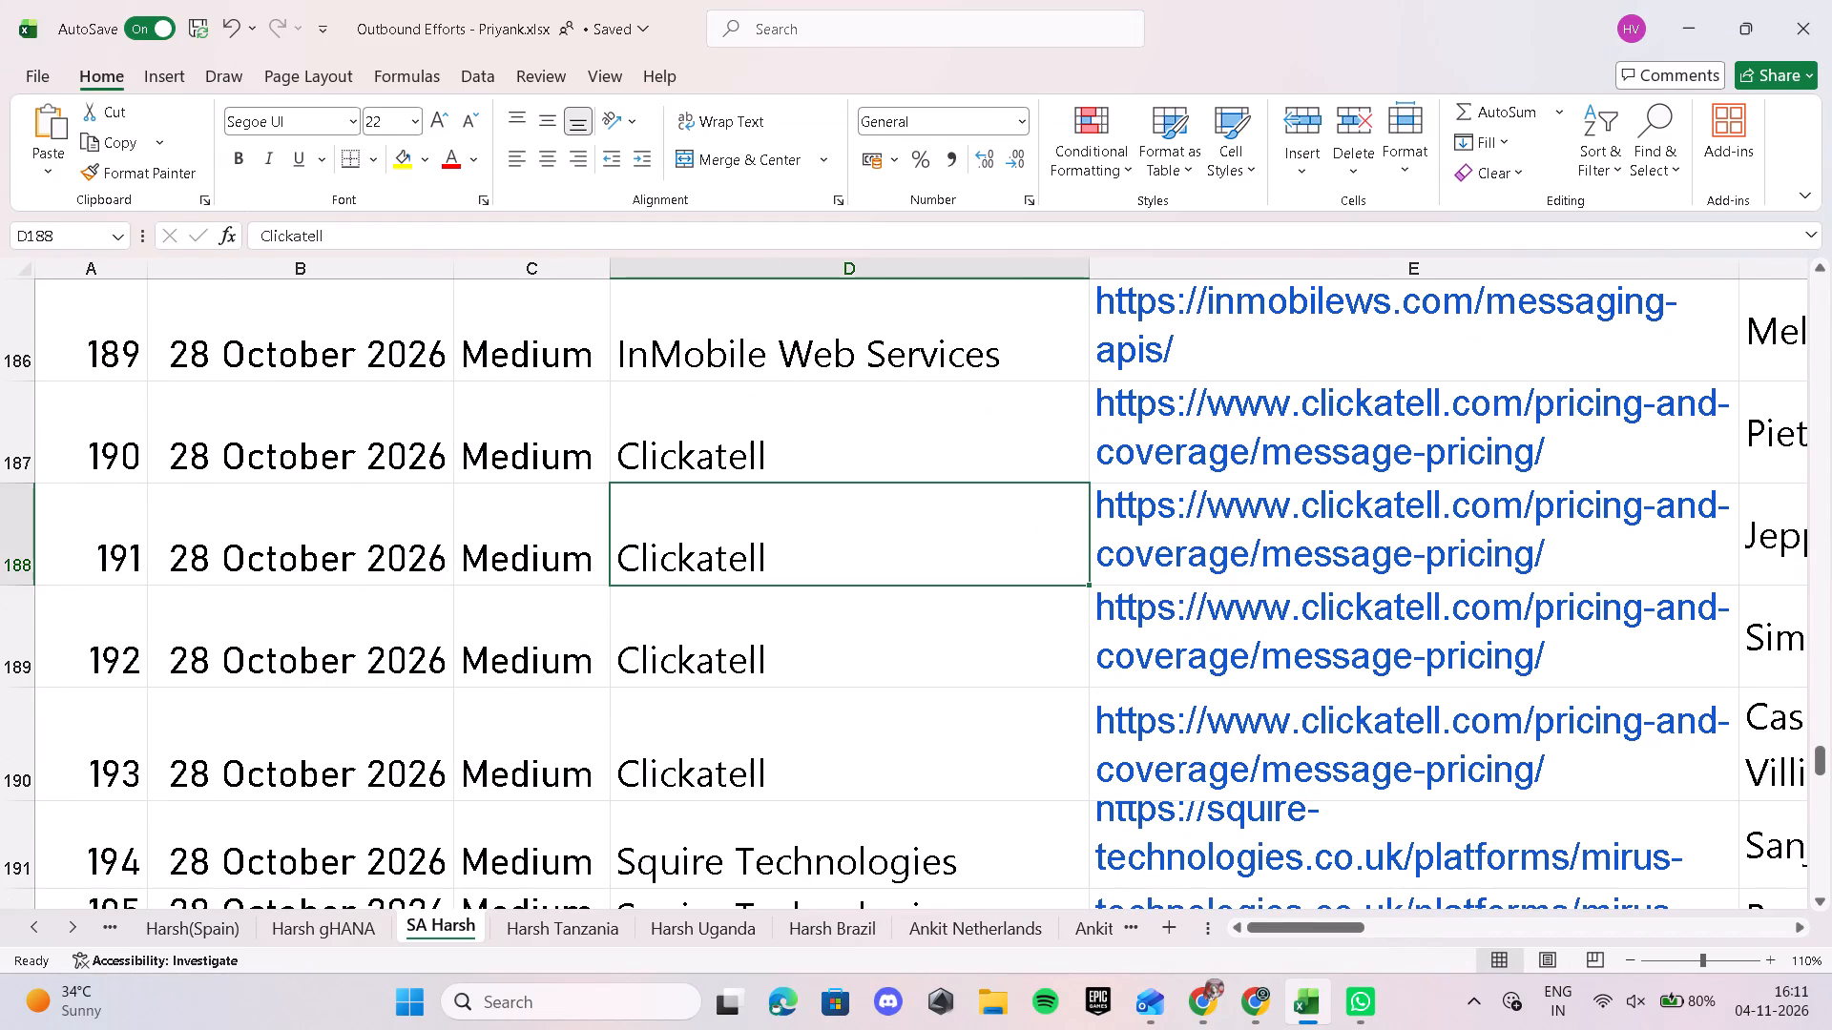
drag(1272, 917, 1332, 928)
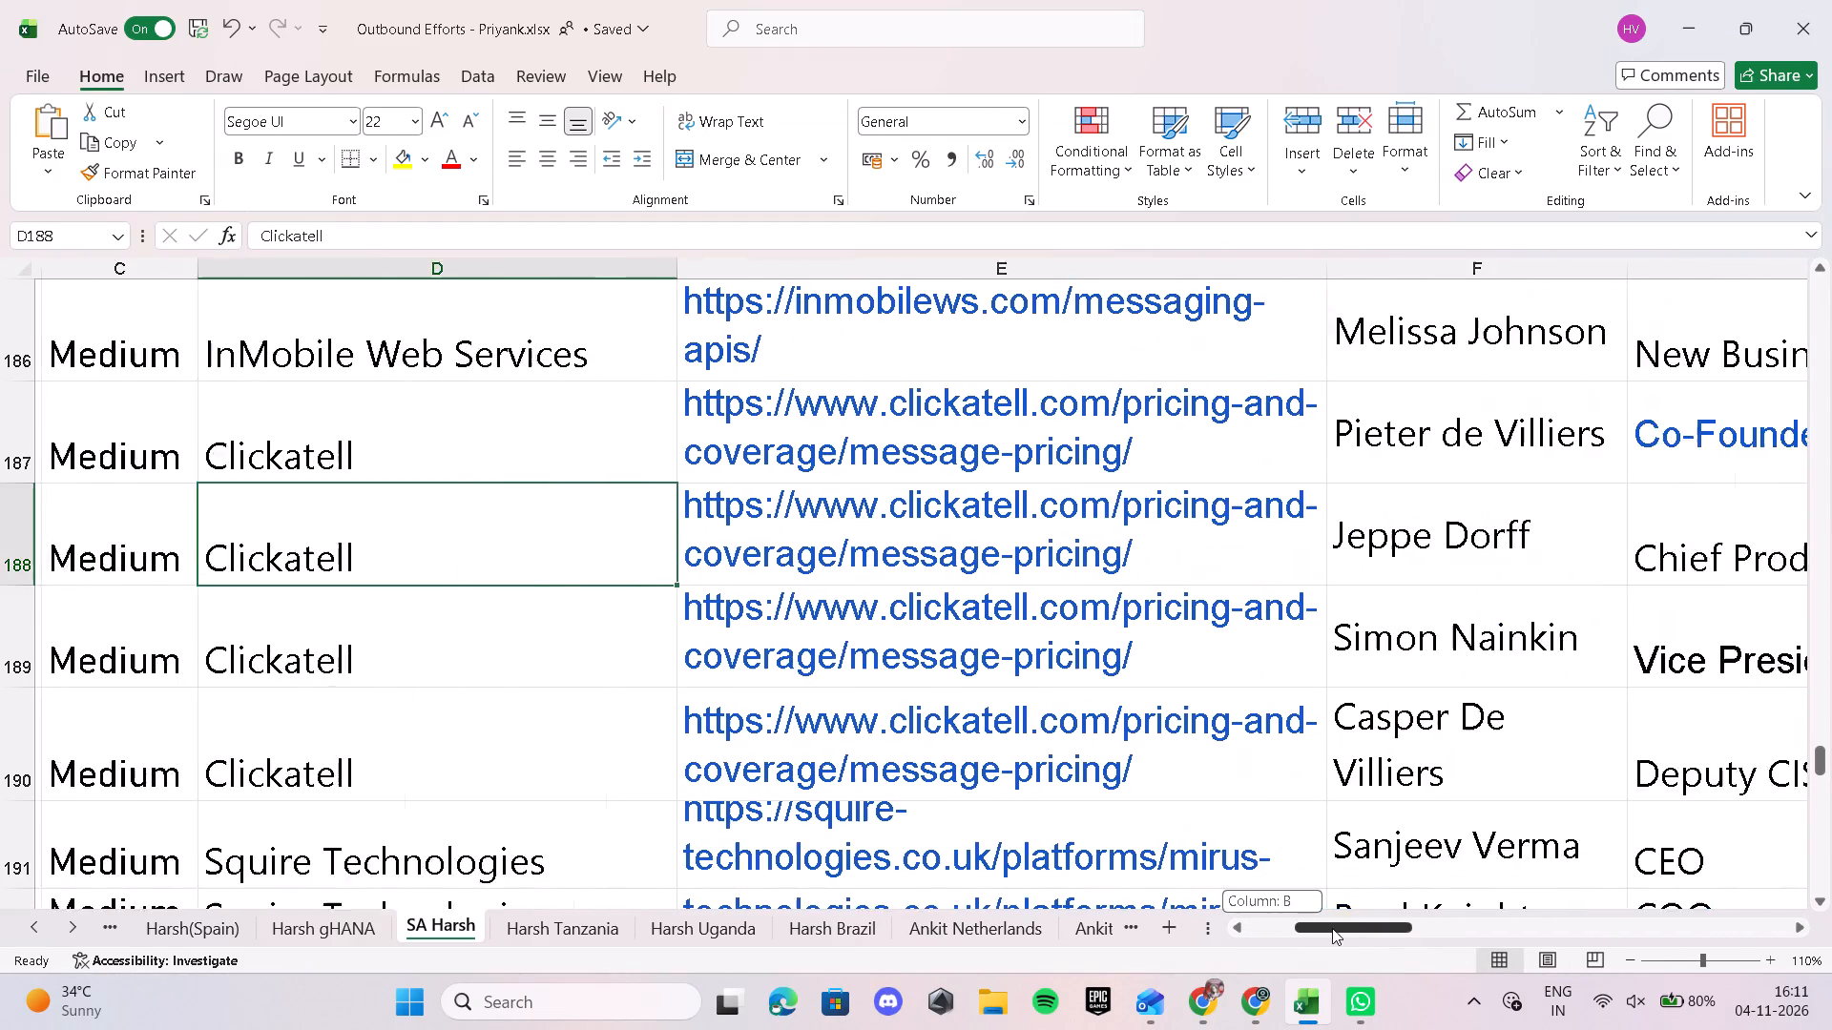
drag(1332, 928, 1370, 929)
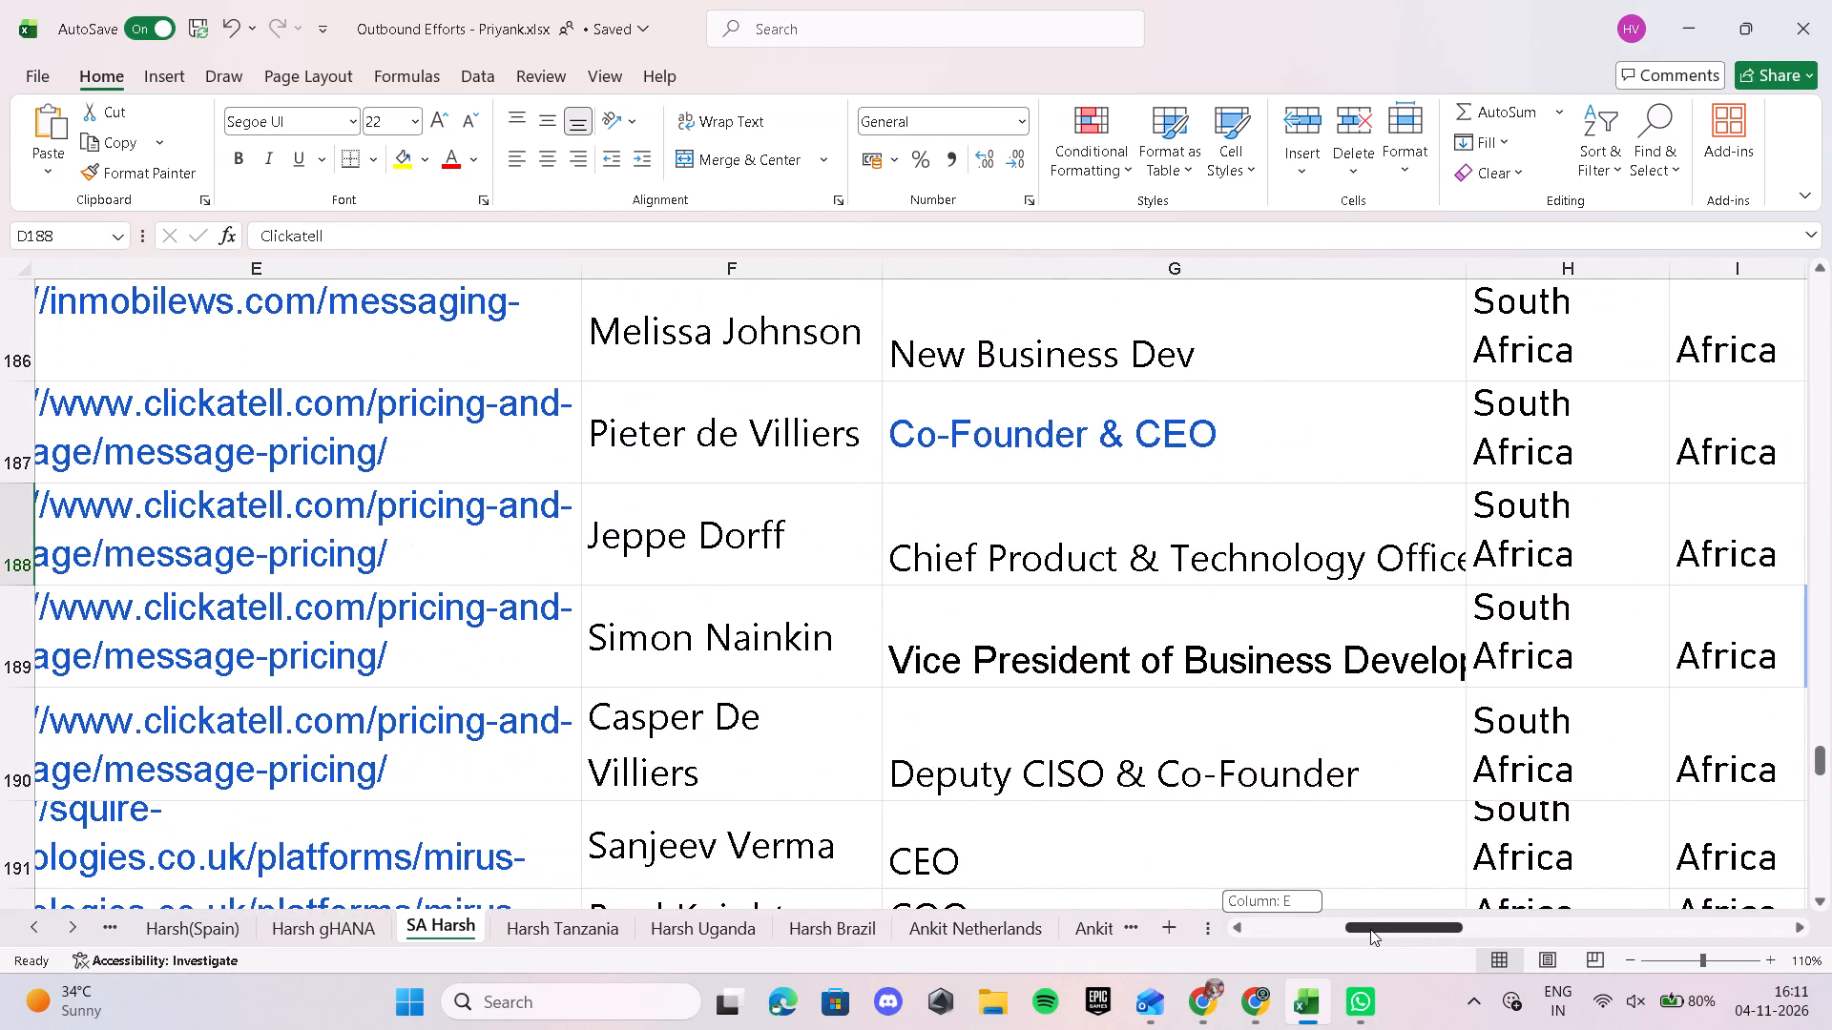
drag(1370, 929, 1371, 929)
scroll(744, 589, right, 7)
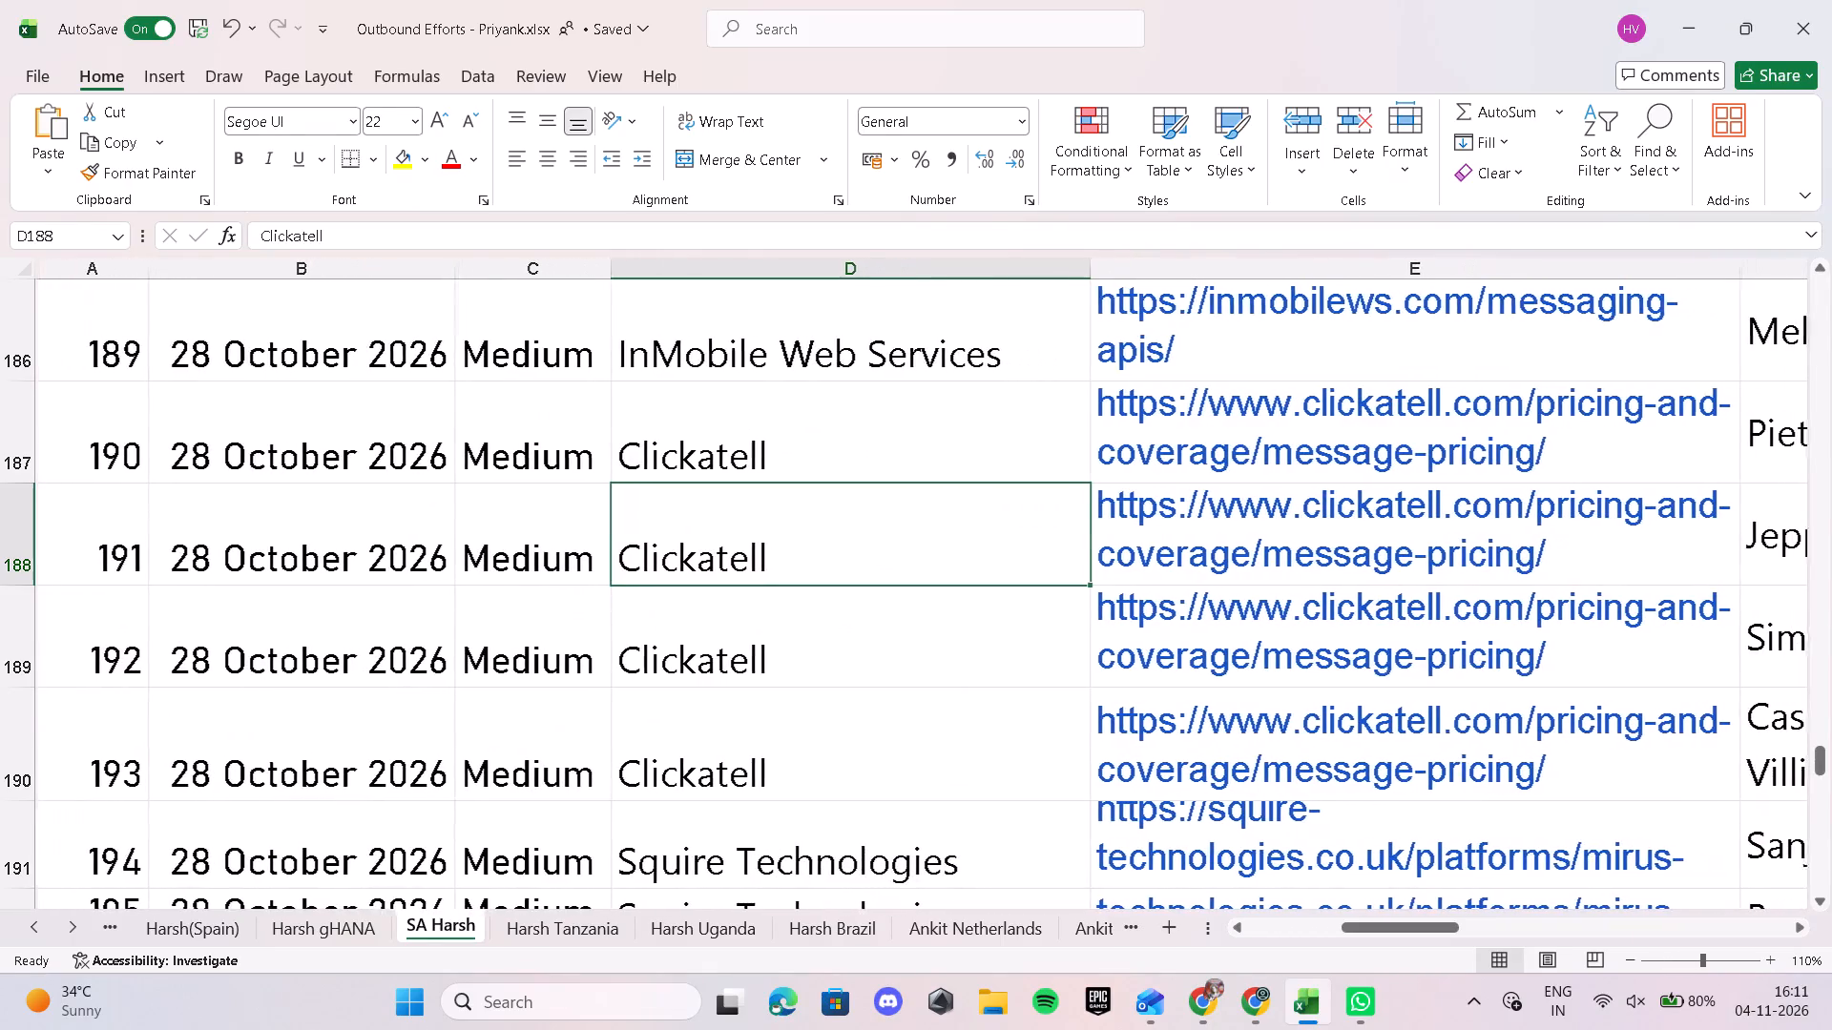
Compare the Clickatell and Squire Technologies rows across contact dates, priorities, websites, job titles, regions and acceptance status.
scroll(744, 589, down, 1)
click(744, 589)
scroll(828, 651, left, 1)
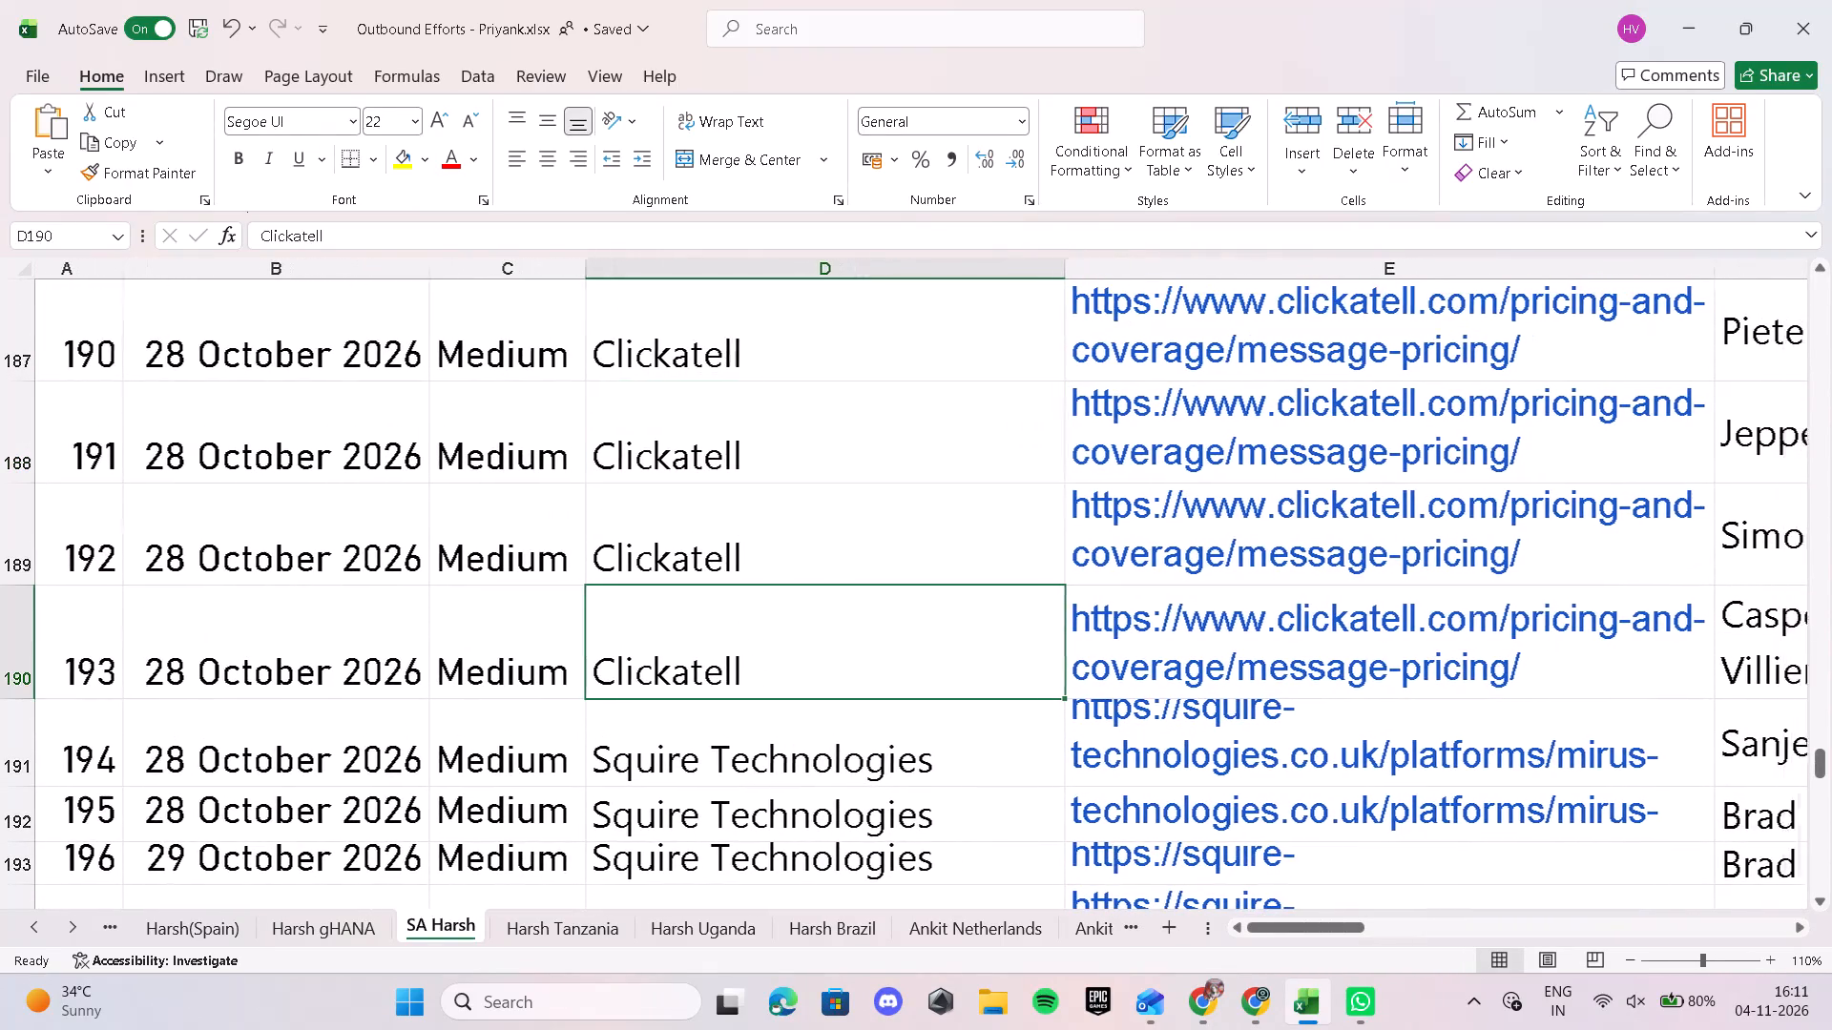
scroll(829, 650, left, 6)
scroll(831, 650, right, 2)
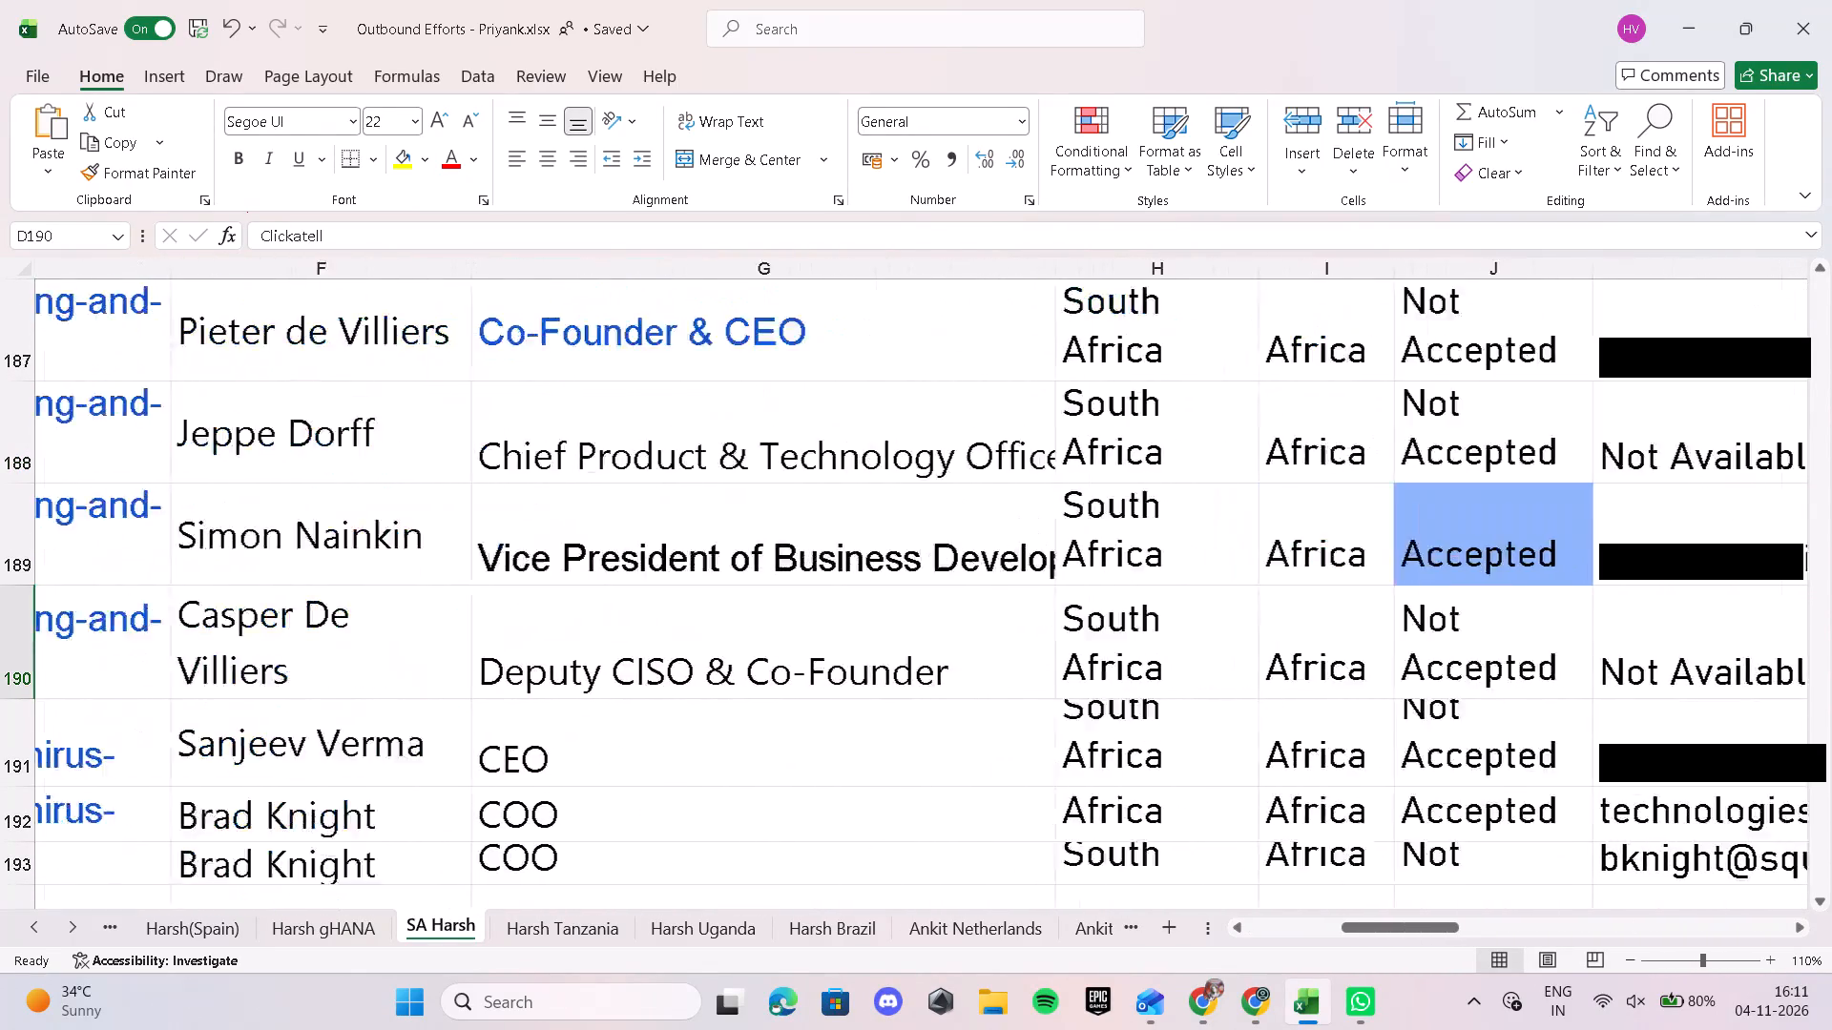
scroll(831, 650, right, 1)
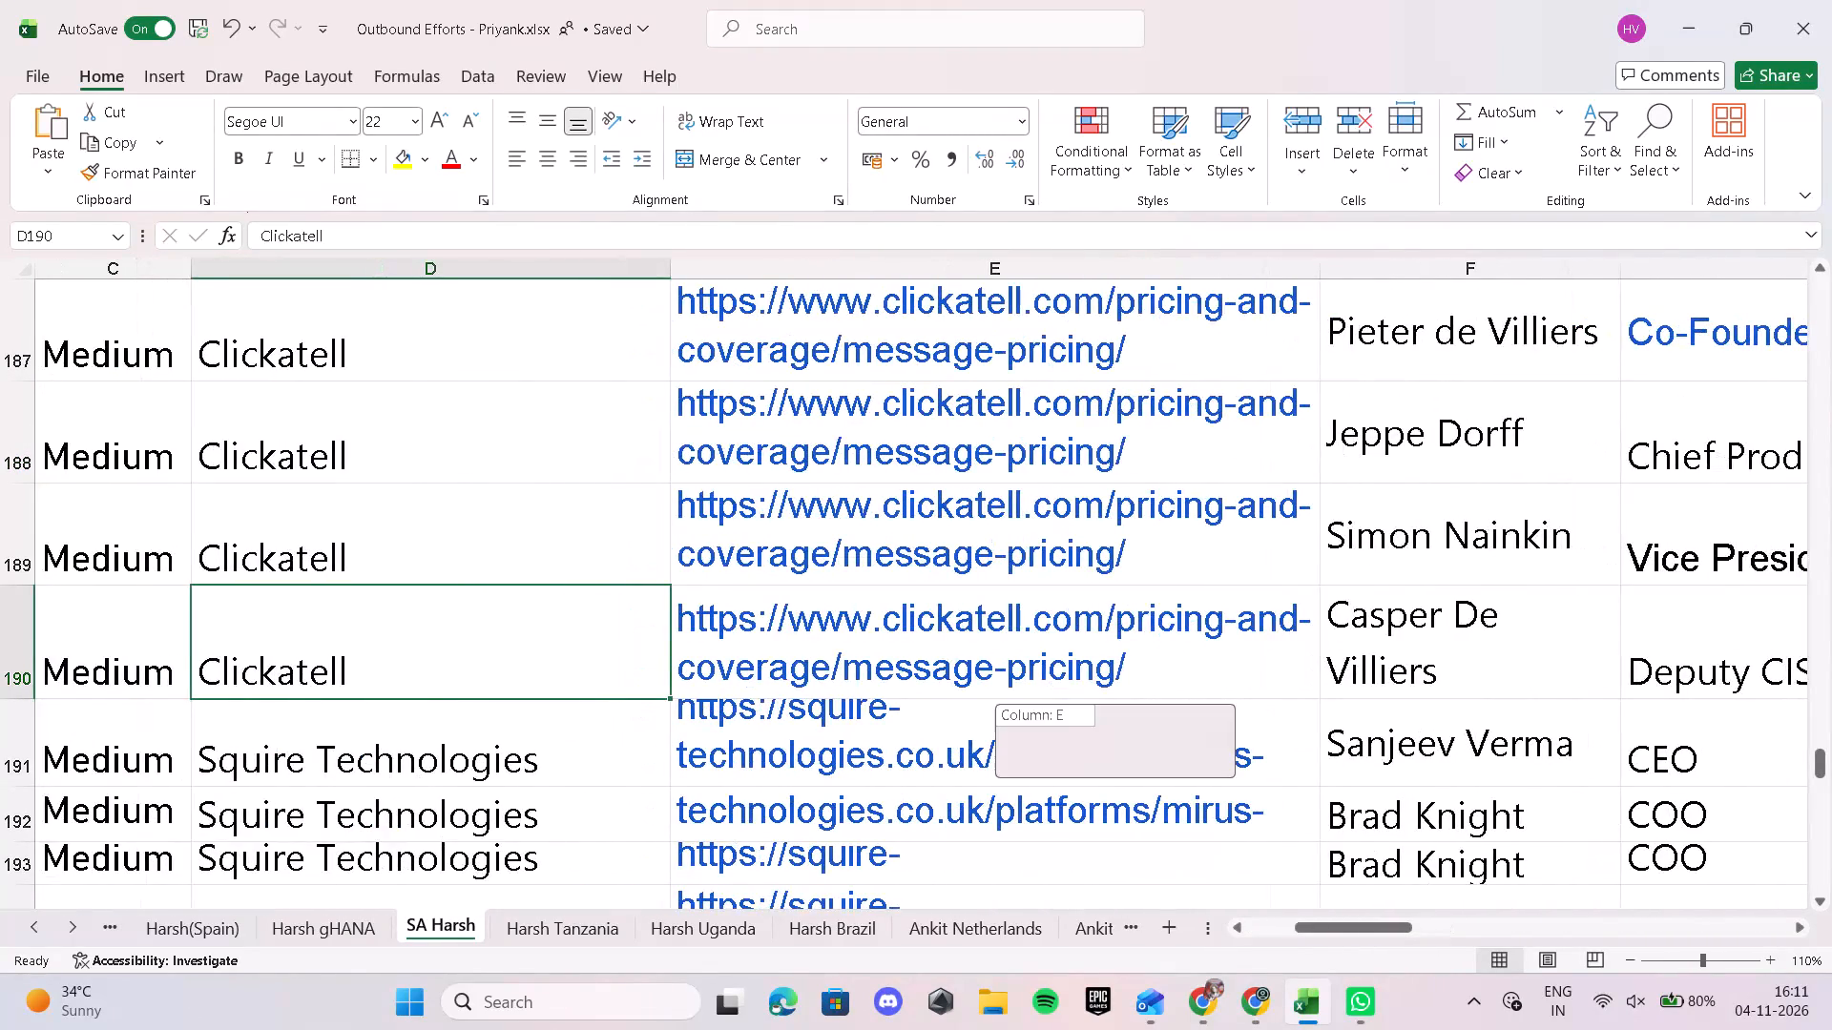